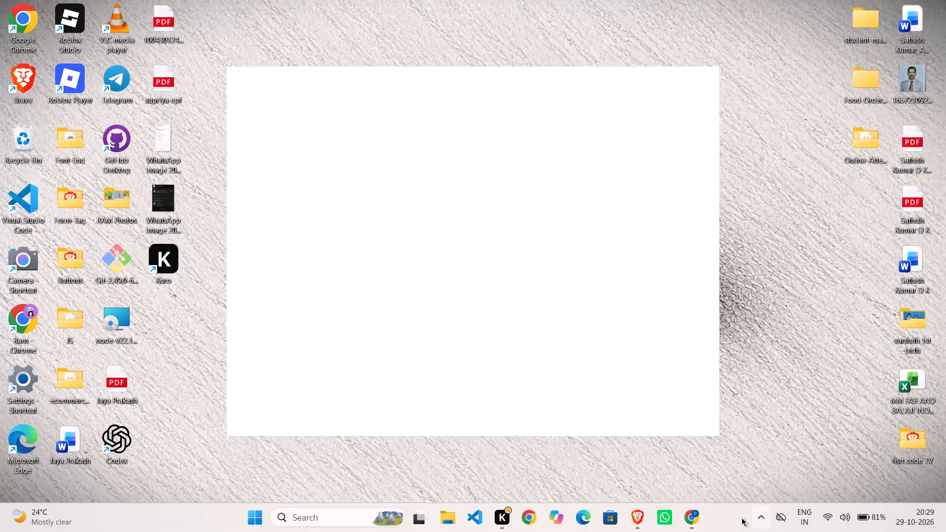
# Switch to the Brave browser window that has the ZENORAA Sales Cockpit dashboard open.
pyautogui.click(637, 514)
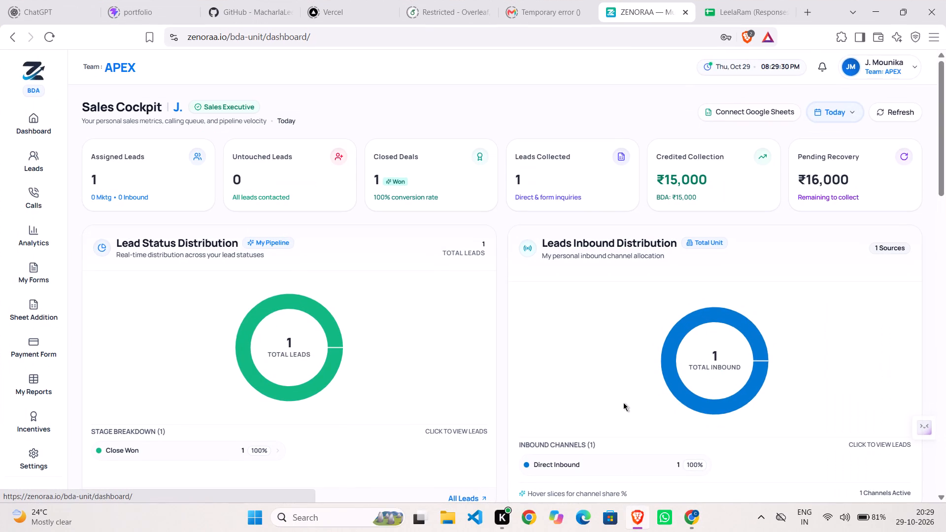
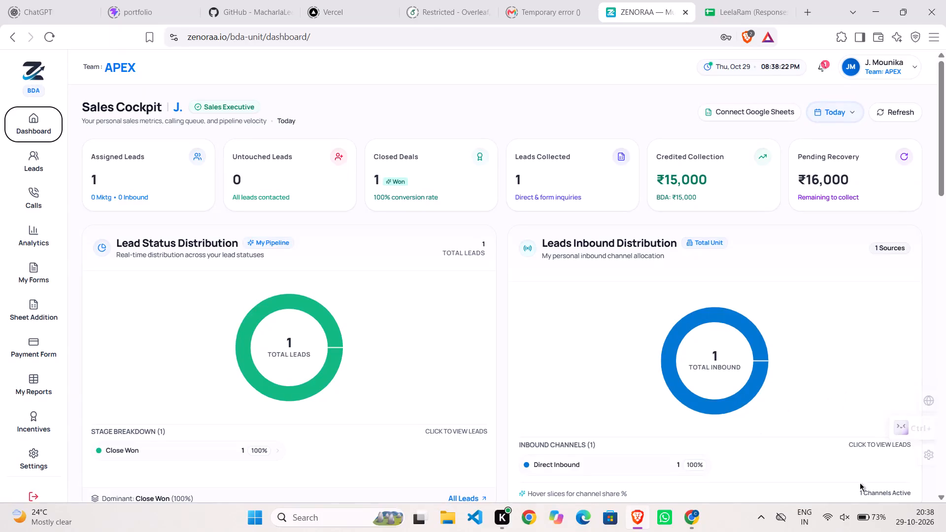
# Sign out of the sales executive's account on the ZENORAA Sales Cockpit dashboard.
pyautogui.click(914, 66)
pyautogui.click(830, 165)
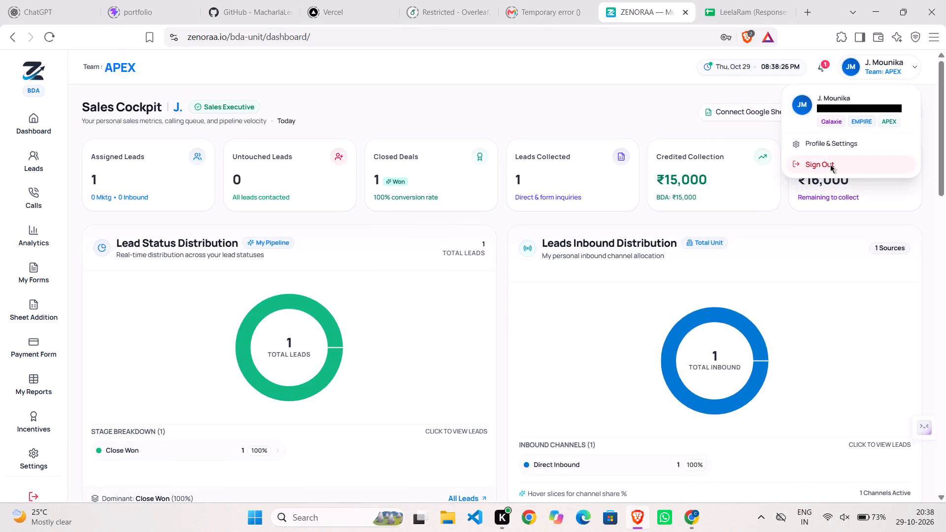
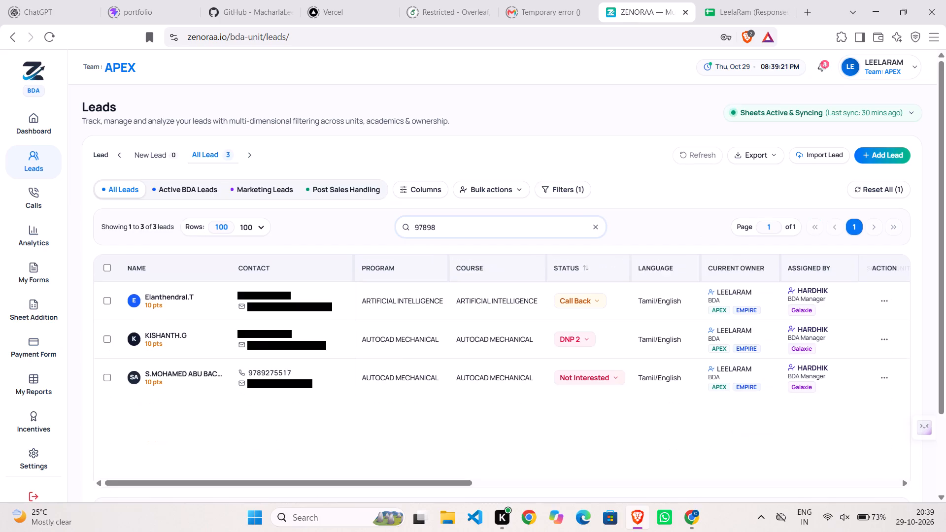
pyautogui.click(574, 294)
pyautogui.scroll(-2, 573, 392)
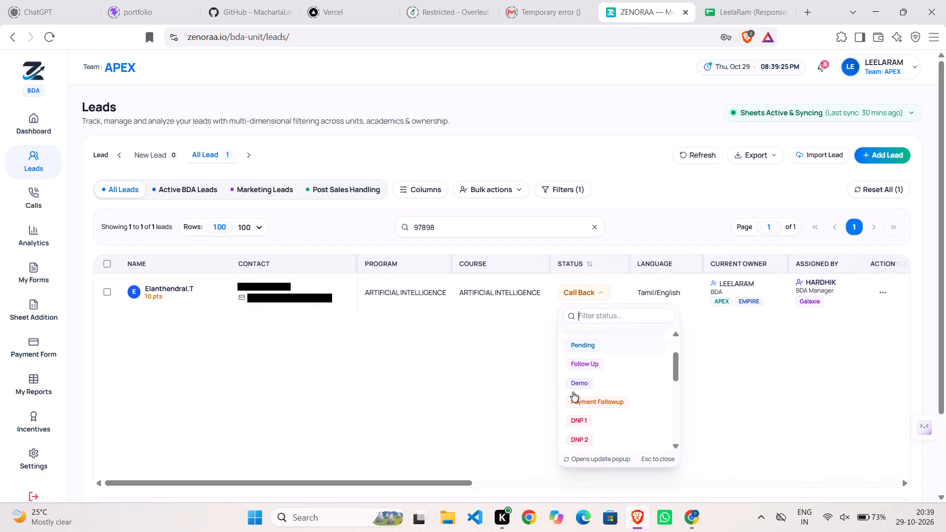
pyautogui.scroll(-4, 573, 392)
pyautogui.click(573, 392)
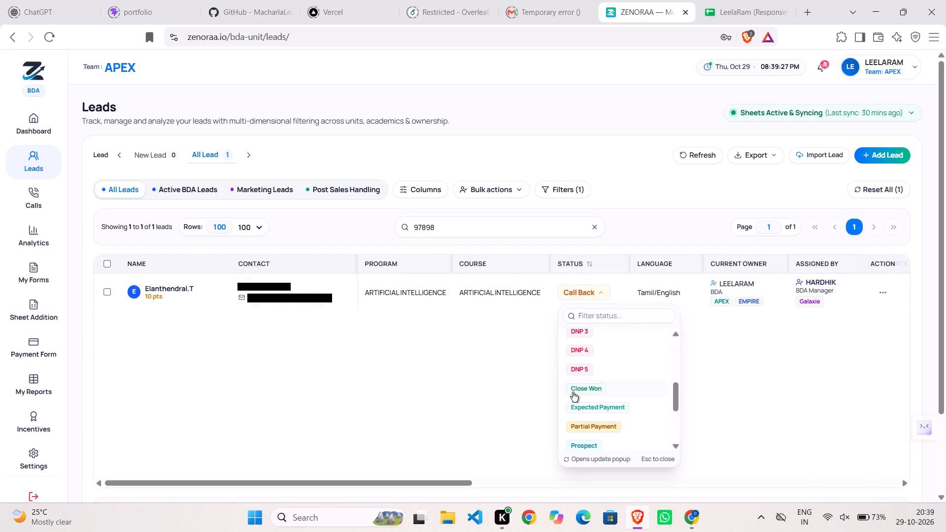
pyautogui.click(520, 357)
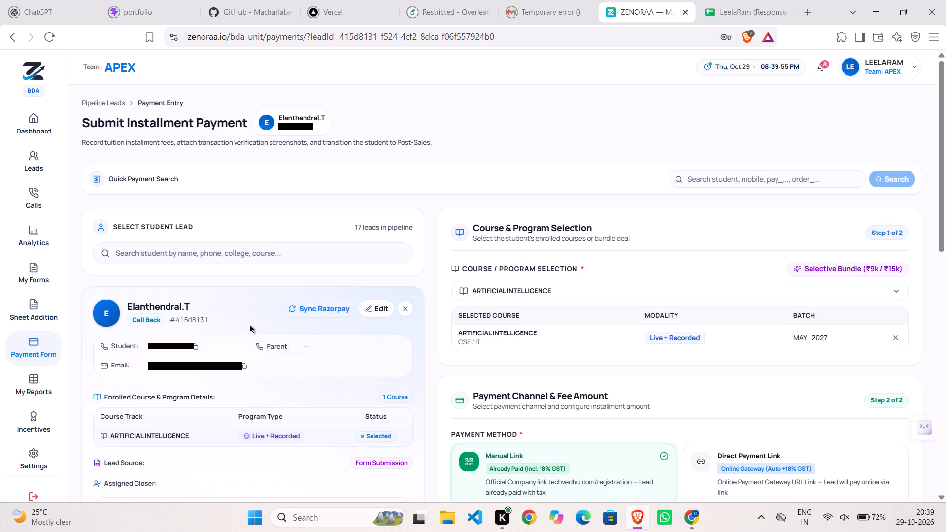
# Look up the student's transaction by copied mobile number in Quick Payment Search and fill its details into the payment form.
pyautogui.scroll(2, 267, 291)
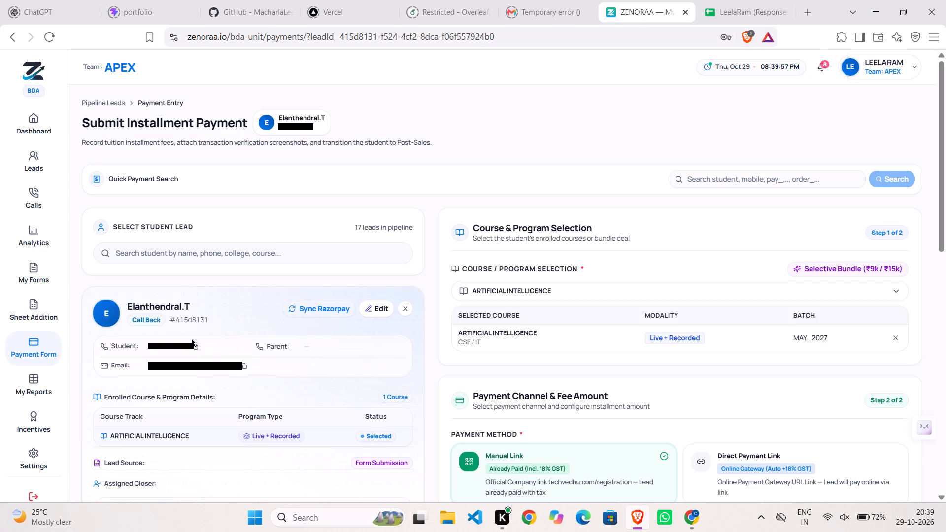
pyautogui.click(195, 347)
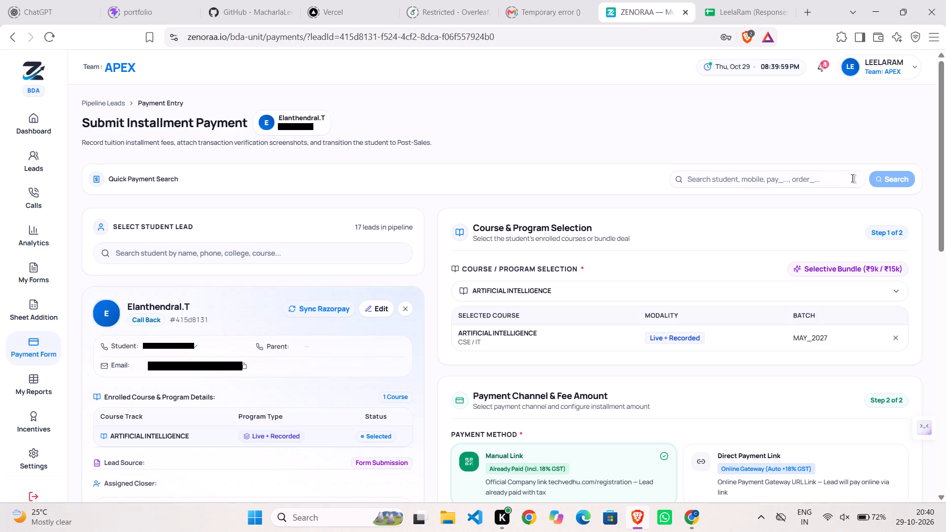
pyautogui.click(849, 177)
pyautogui.hotkey('ctrl', 'v')
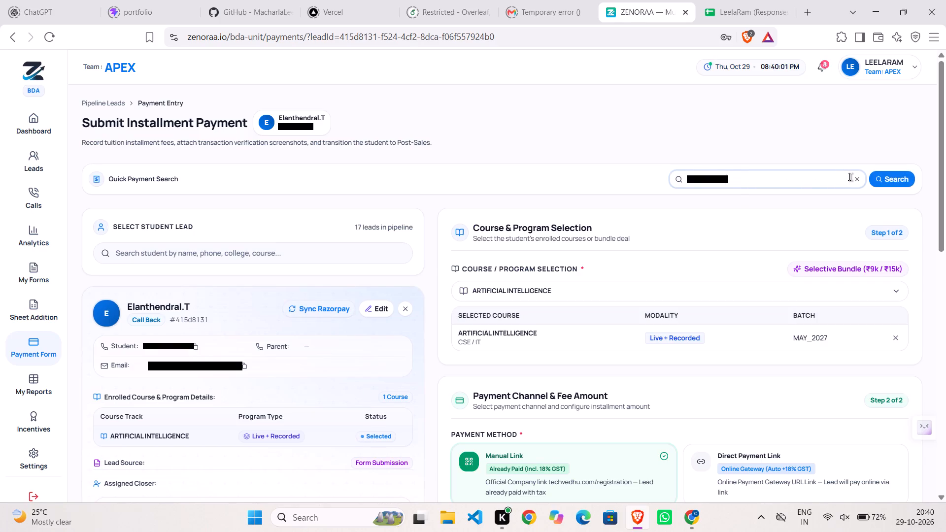
pyautogui.click(907, 177)
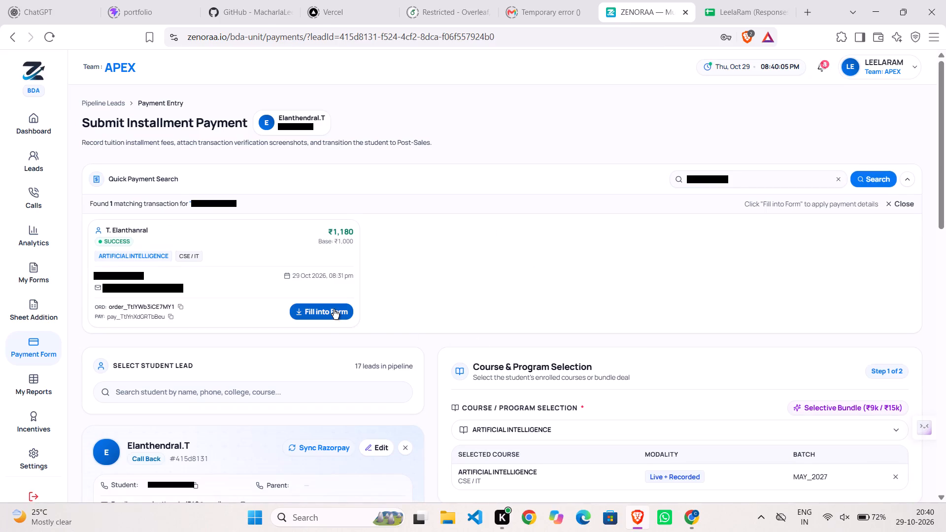
pyautogui.click(334, 309)
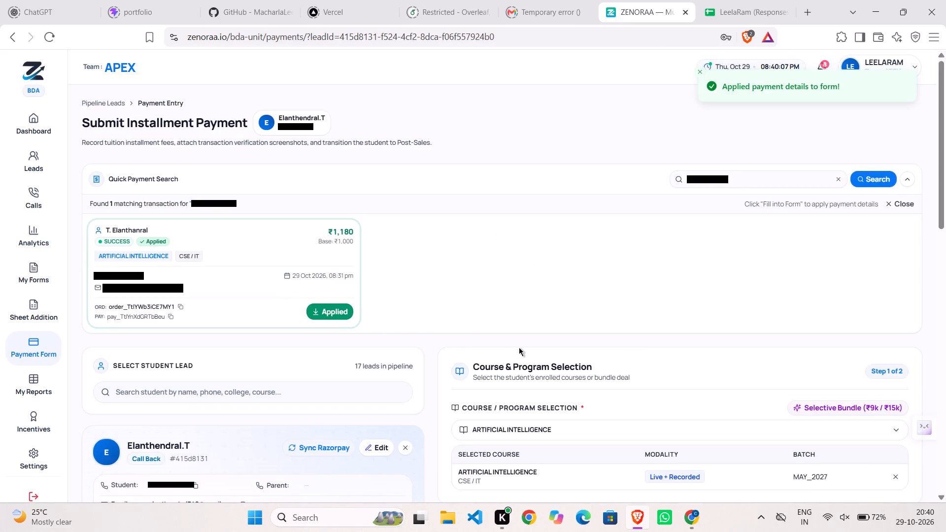
# Set the base course fee excluding GST to 4000 in the payment form.
pyautogui.scroll(-6, 519, 347)
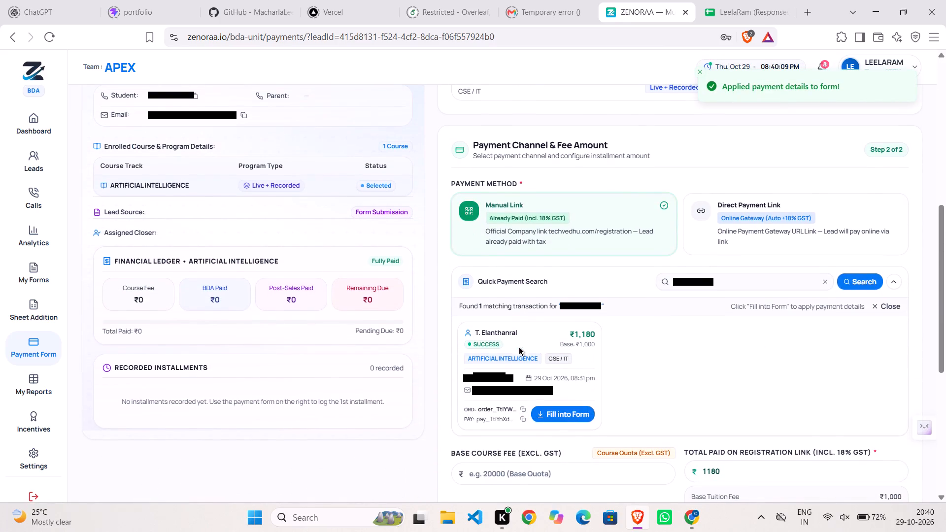
pyautogui.scroll(-2, 534, 273)
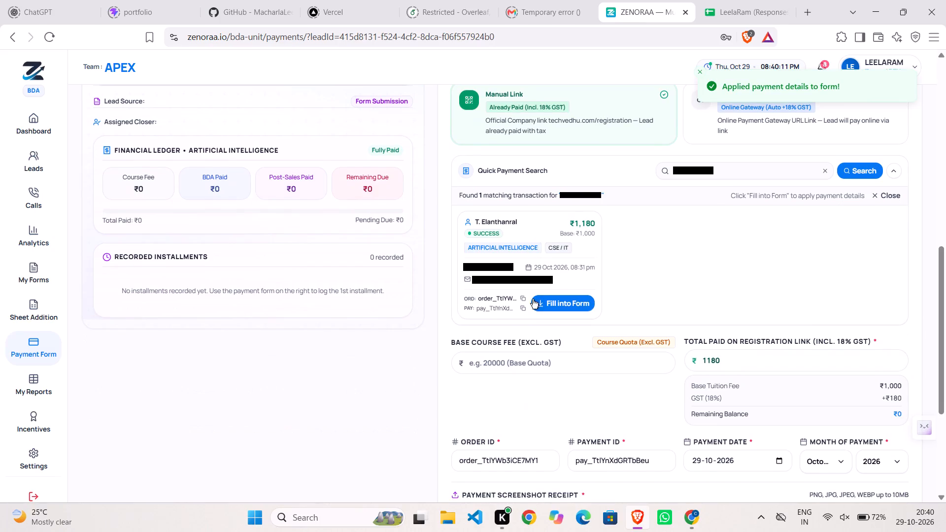
pyautogui.click(533, 367)
pyautogui.write('4k')
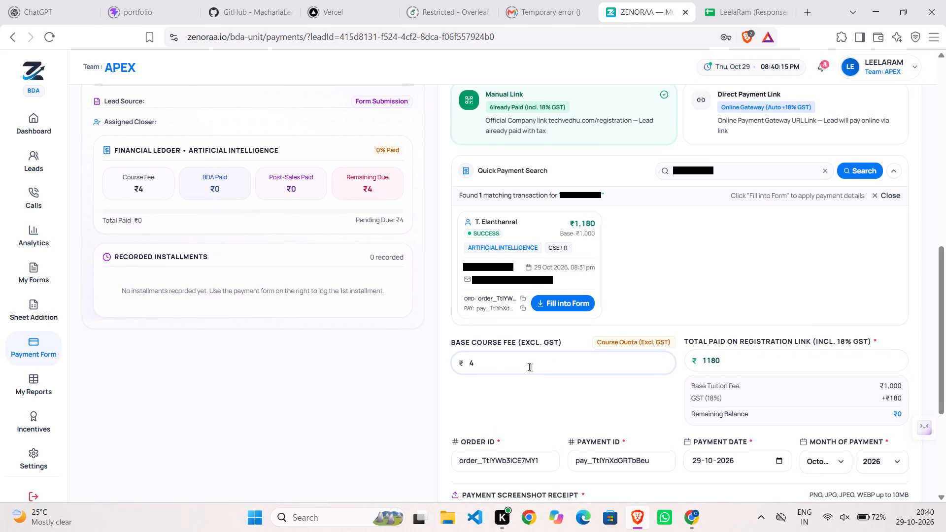
pyautogui.write('000')
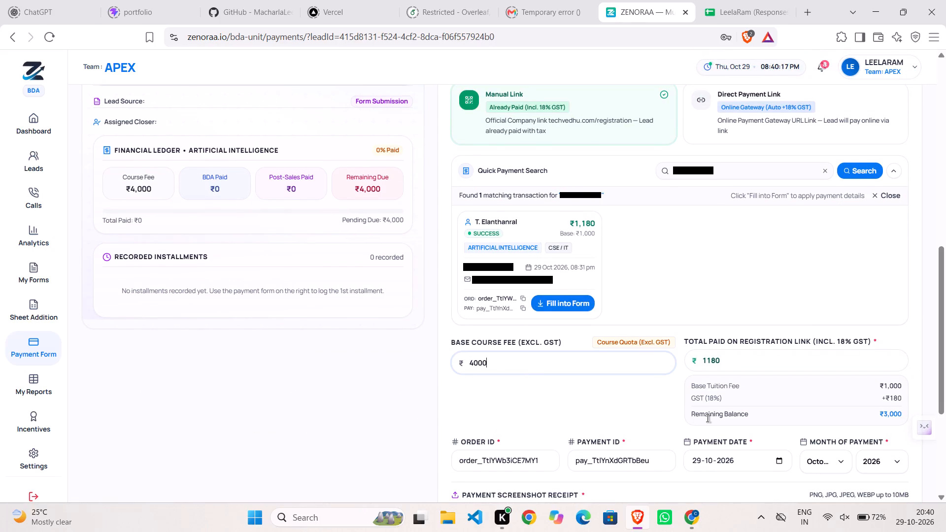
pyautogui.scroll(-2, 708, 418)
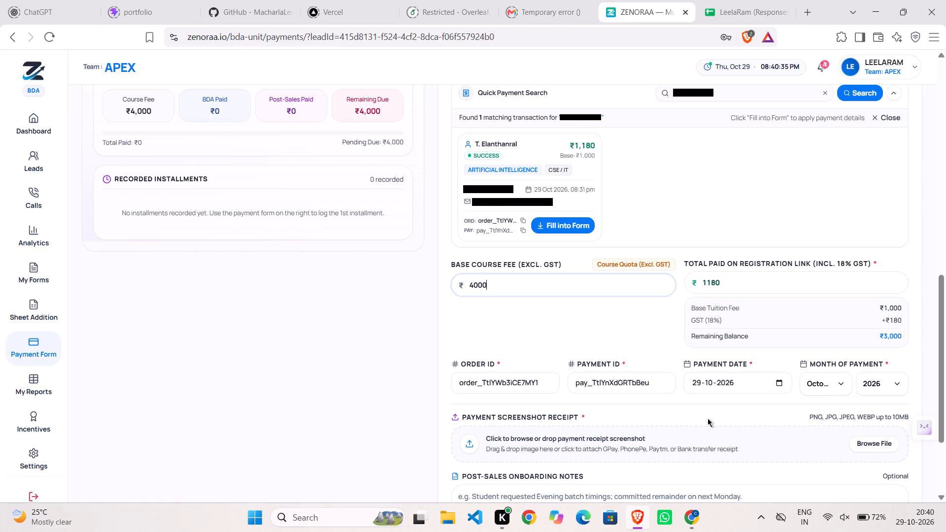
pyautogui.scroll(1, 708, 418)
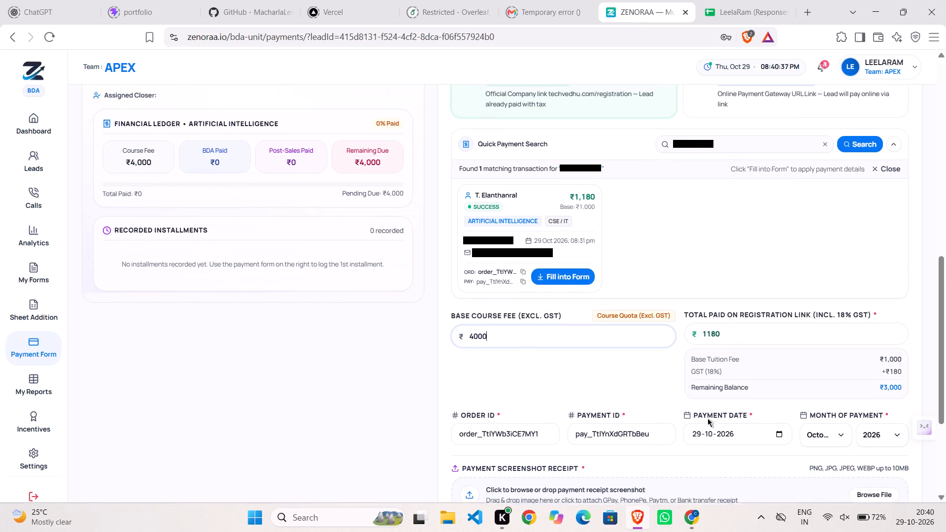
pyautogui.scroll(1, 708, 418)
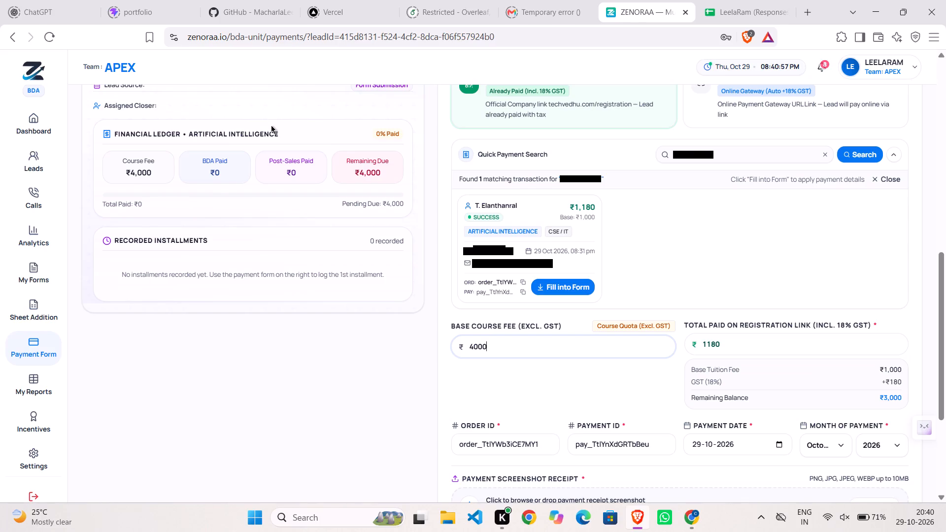
# Switch to WhatsApp after reaching the payment screenshot receipt section of the payment form.
pyautogui.scroll(-1, 520, 337)
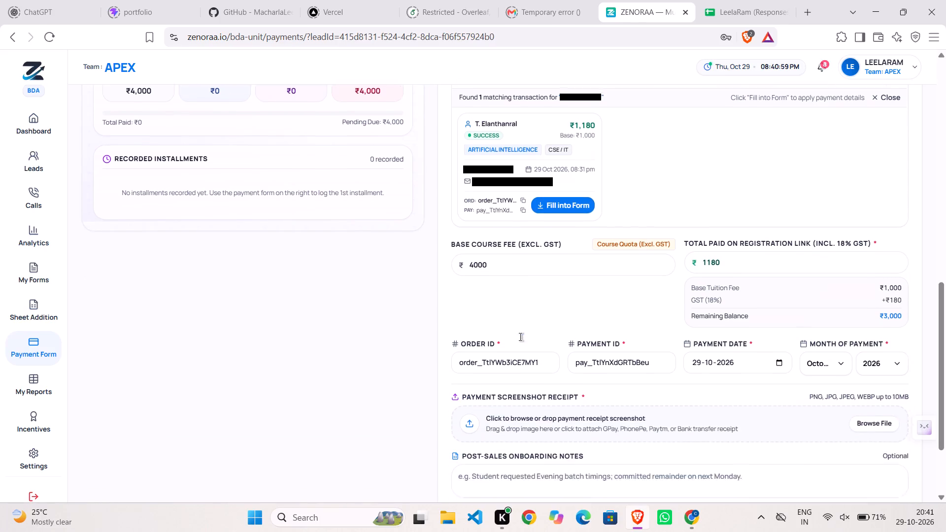
pyautogui.scroll(-1, 520, 337)
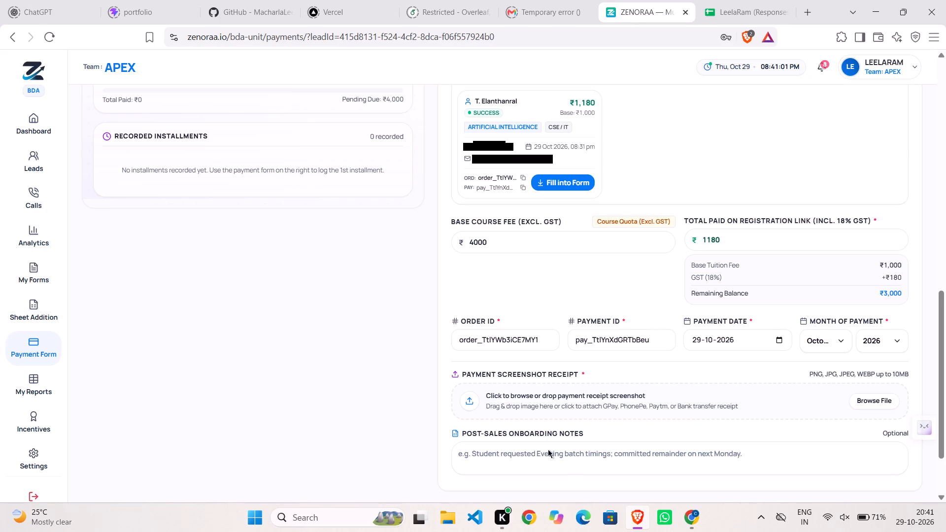
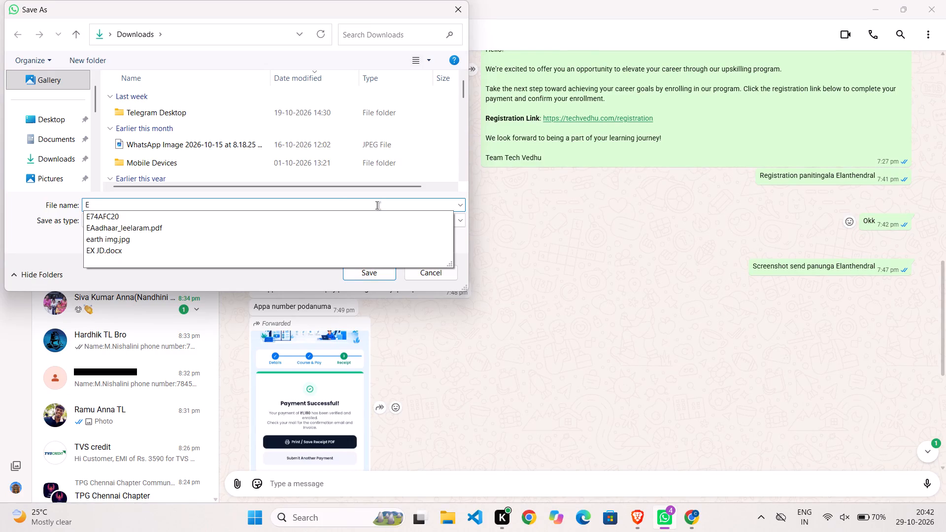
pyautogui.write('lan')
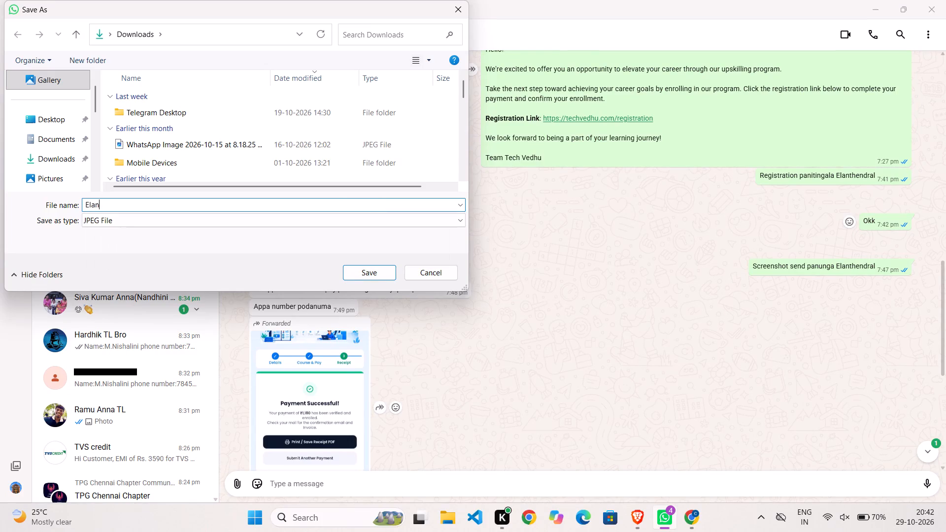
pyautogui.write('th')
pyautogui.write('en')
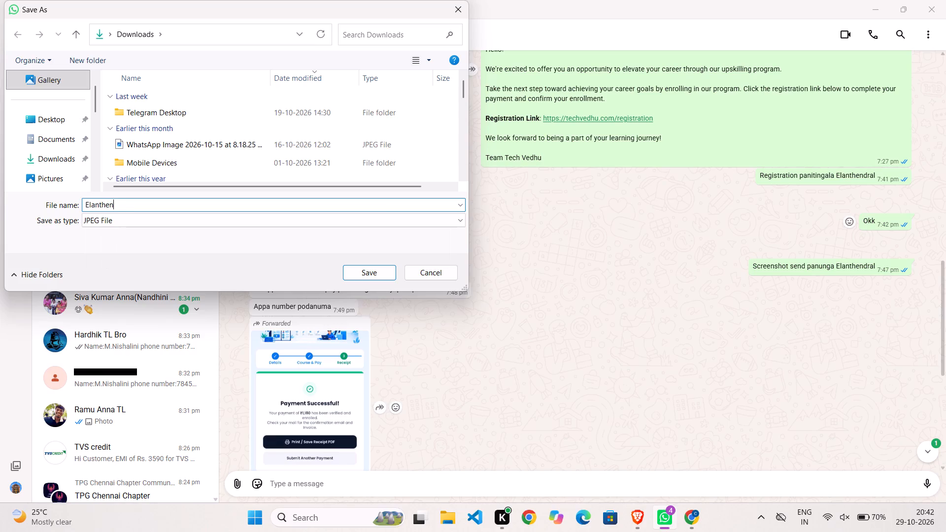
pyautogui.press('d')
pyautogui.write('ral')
pyautogui.click(377, 205)
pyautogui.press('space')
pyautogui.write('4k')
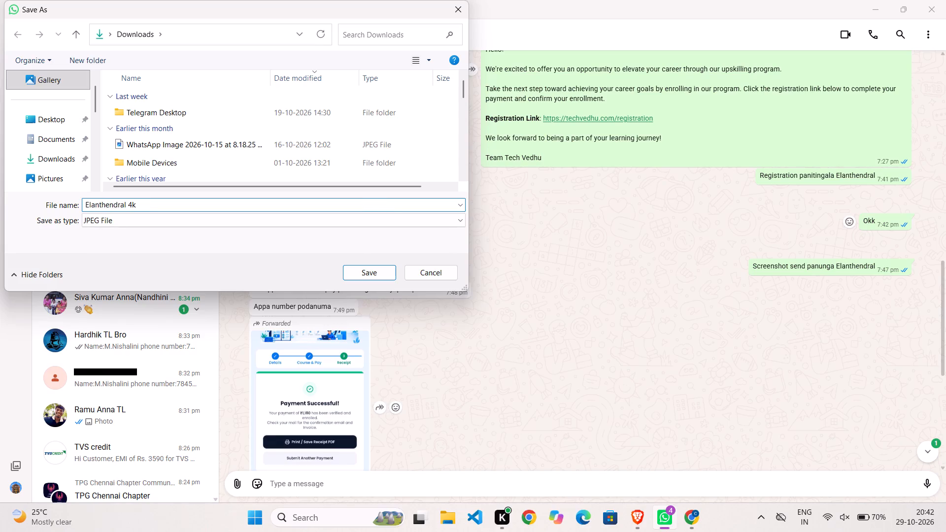
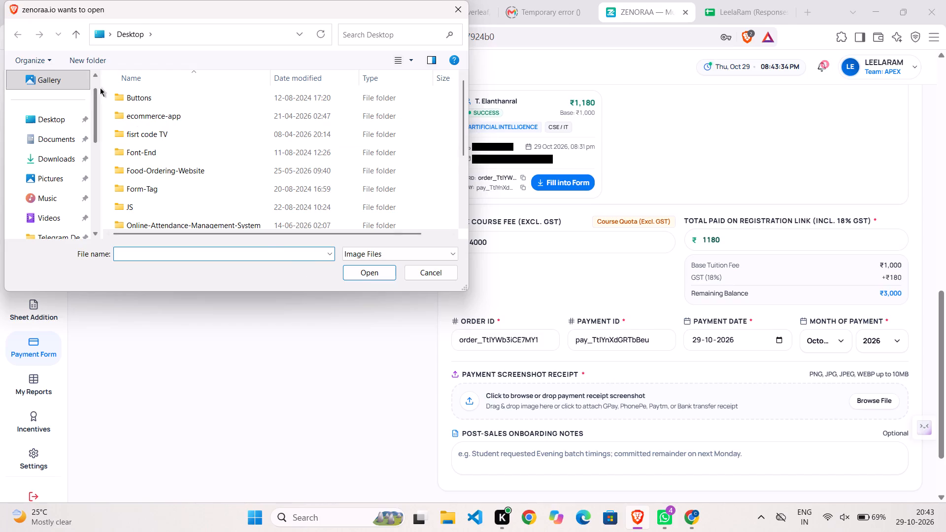
# Browse to the Home location in the file chooser to locate the payment receipt screenshot for upload.
pyautogui.scroll(-3, 225, 149)
pyautogui.scroll(2, 225, 149)
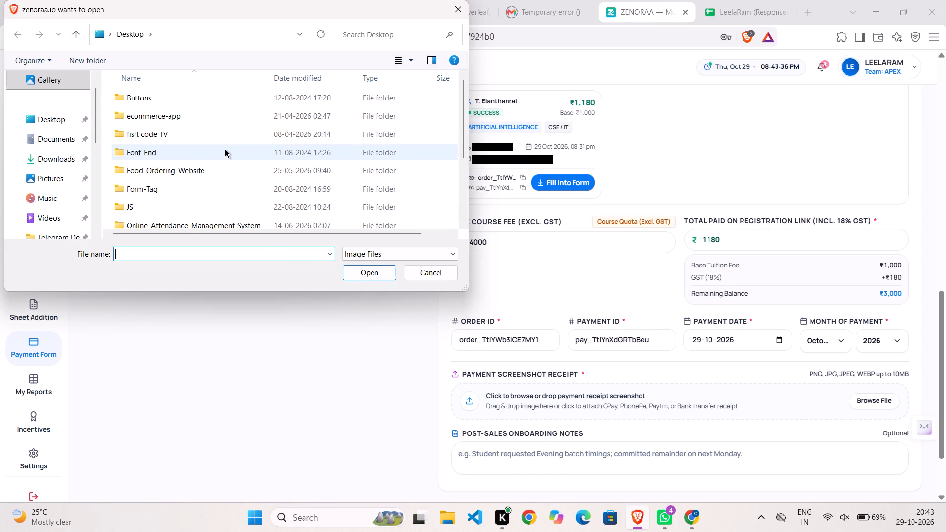
pyautogui.scroll(7, 225, 149)
pyautogui.scroll(4, 47, 114)
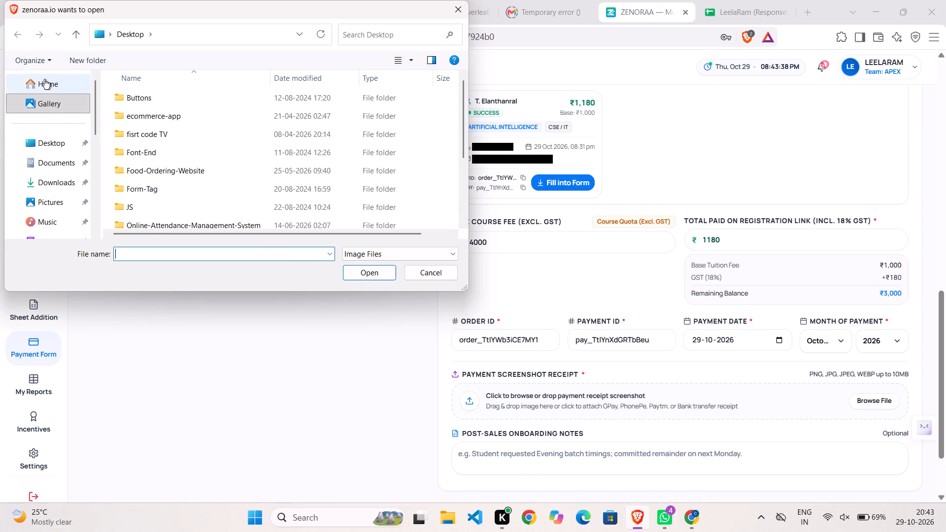
pyautogui.click(44, 79)
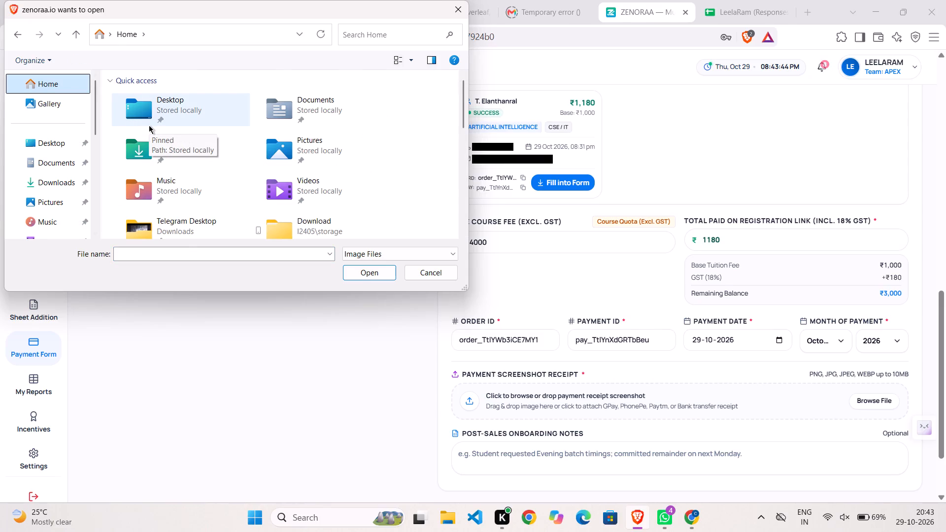
# Attach the student's recent 4k payment image from Downloads as the payment screenshot receipt.
pyautogui.scroll(-1, 149, 125)
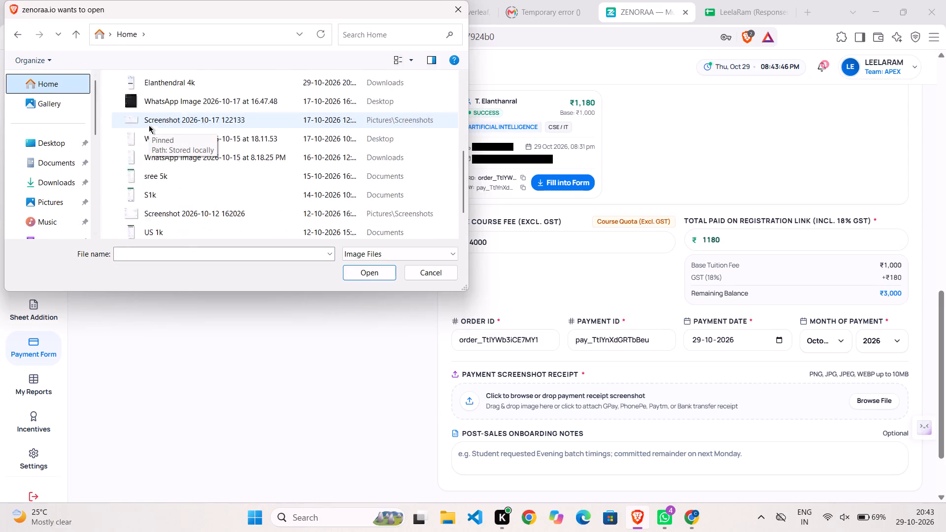
pyautogui.scroll(-1, 149, 125)
pyautogui.click(240, 139)
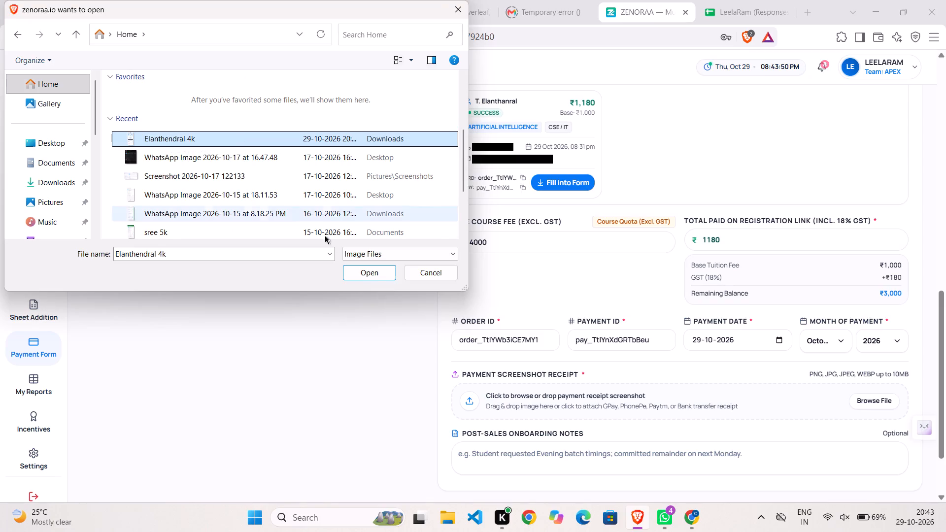
pyautogui.click(374, 274)
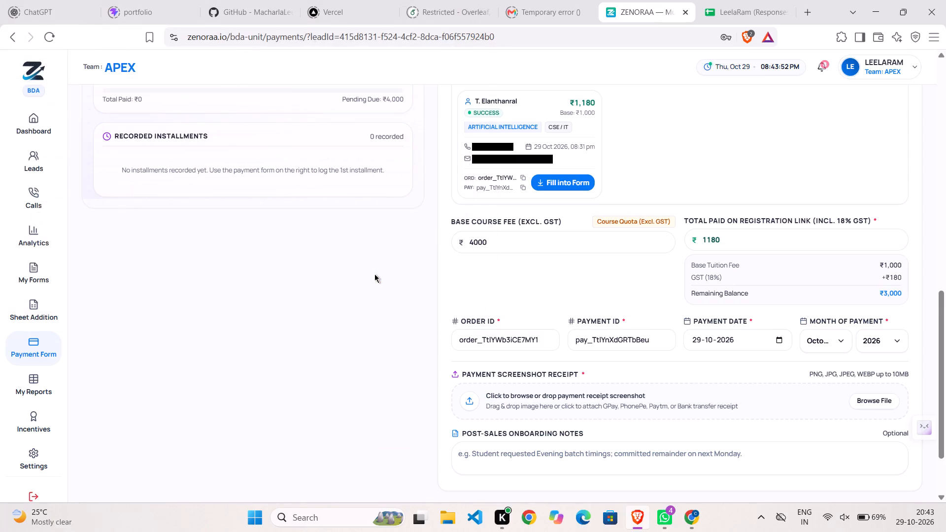
pyautogui.scroll(-2, 574, 458)
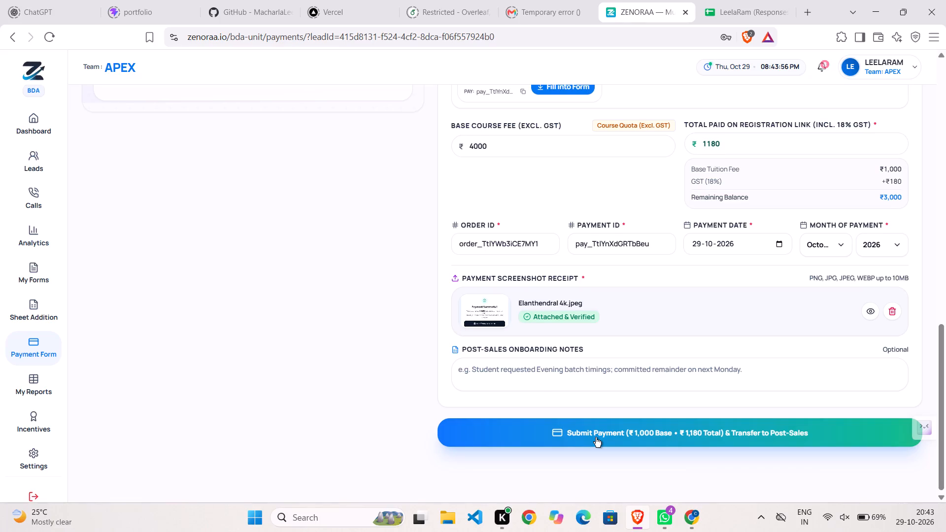
pyautogui.scroll(2, 595, 385)
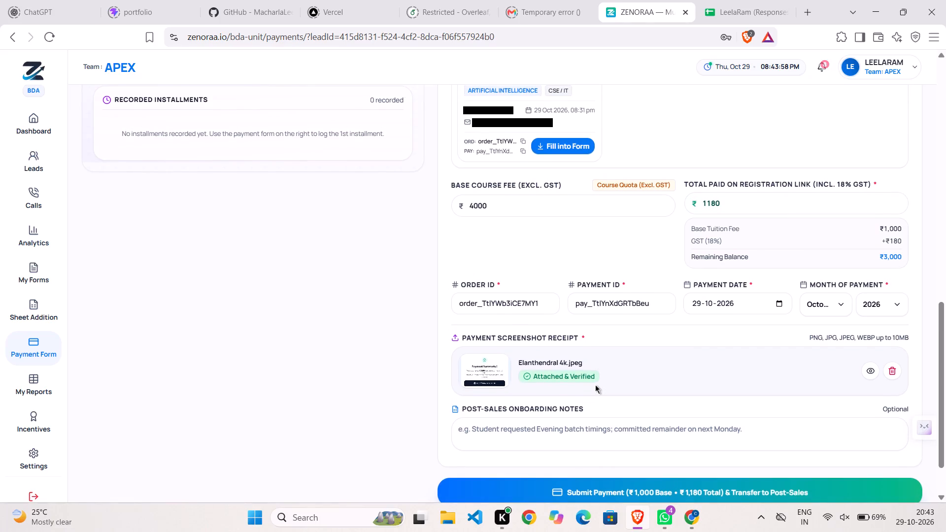
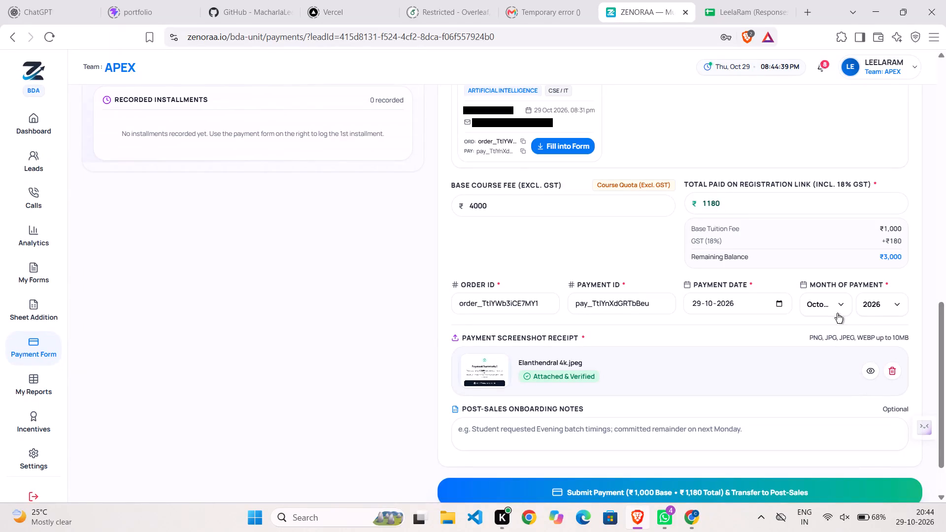
# Submit the student's ₹1,180 installment payment for transfer to post-sales, reviewing the payment summary before confirming the submission.
pyautogui.click(729, 497)
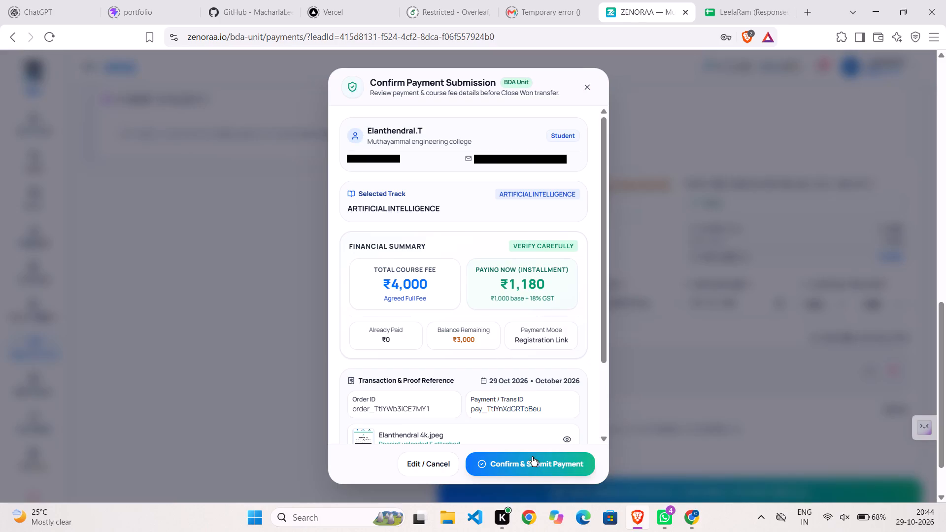
pyautogui.scroll(-3, 515, 399)
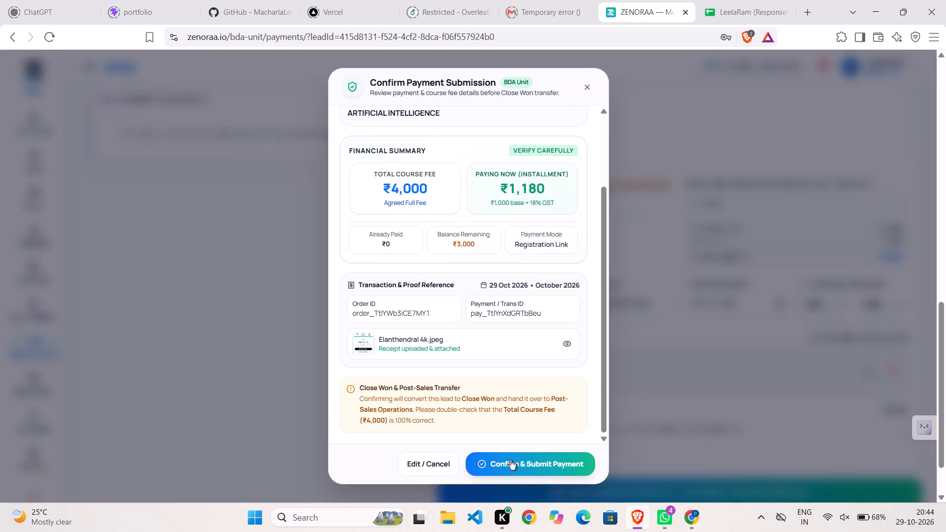
pyautogui.click(510, 460)
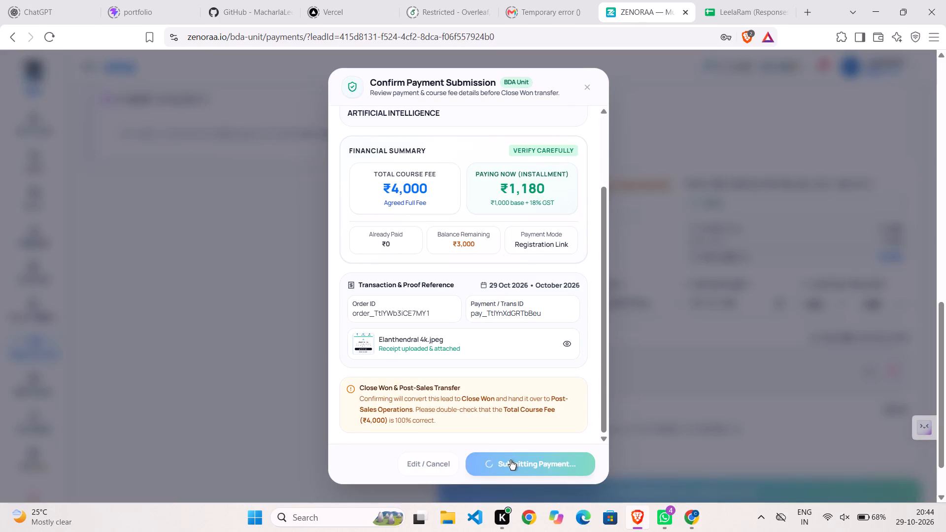
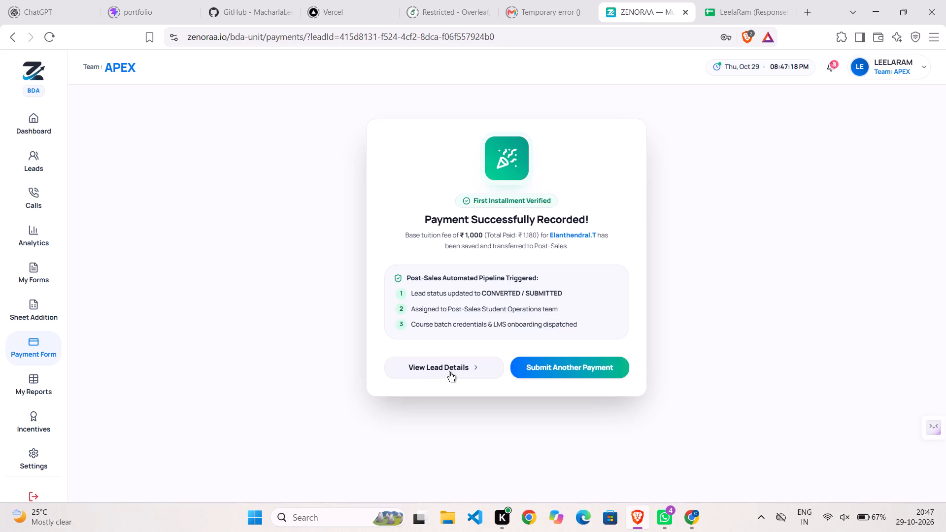
# Open the student's lead details from the payment confirmation to review the lead's status and post-sales transfer.
pyautogui.click(449, 372)
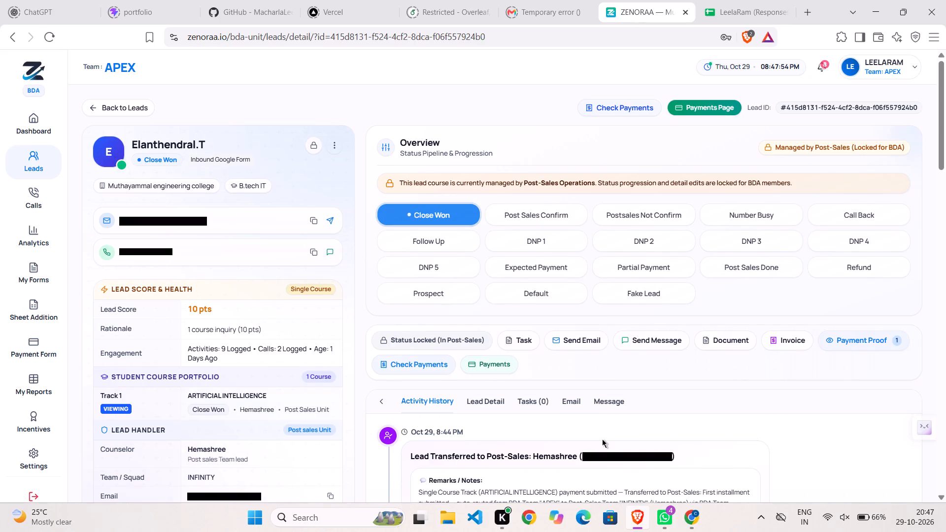
# Leave the student's lead details and go back through the payment entry page to the full Leads list.
pyautogui.hscroll(1, 602, 439)
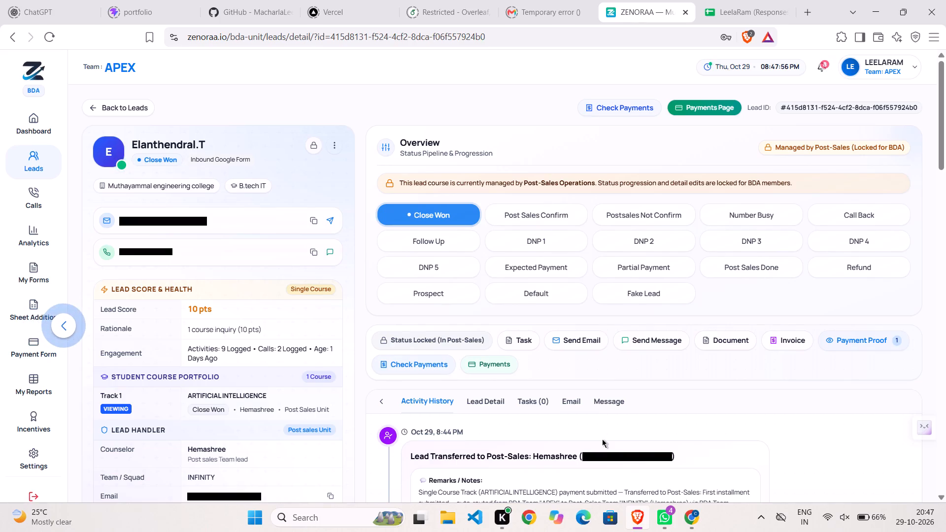
pyautogui.hscroll(1, 602, 439)
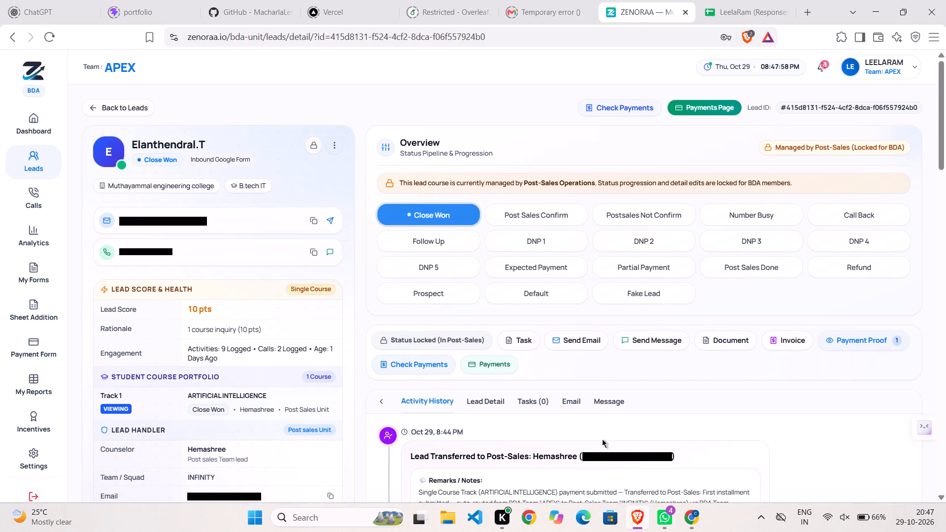
pyautogui.hscroll(1, 602, 439)
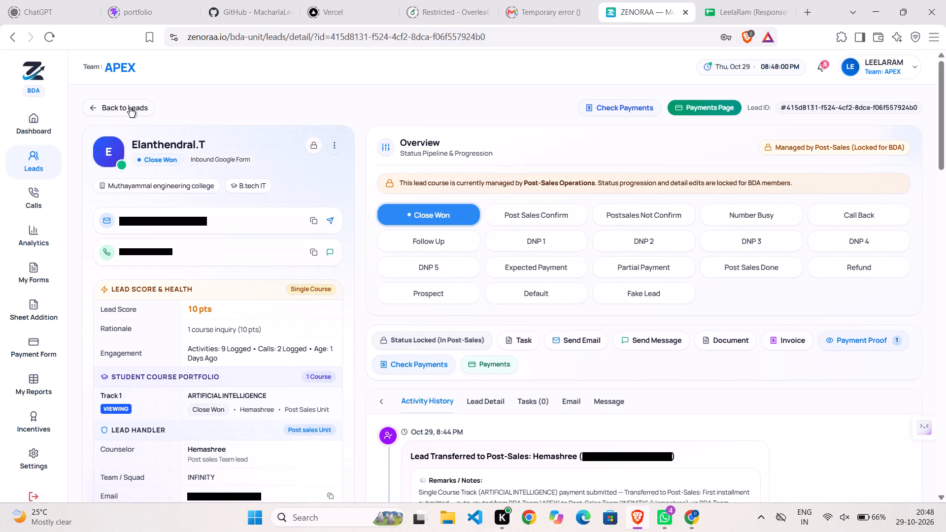
pyautogui.click(130, 107)
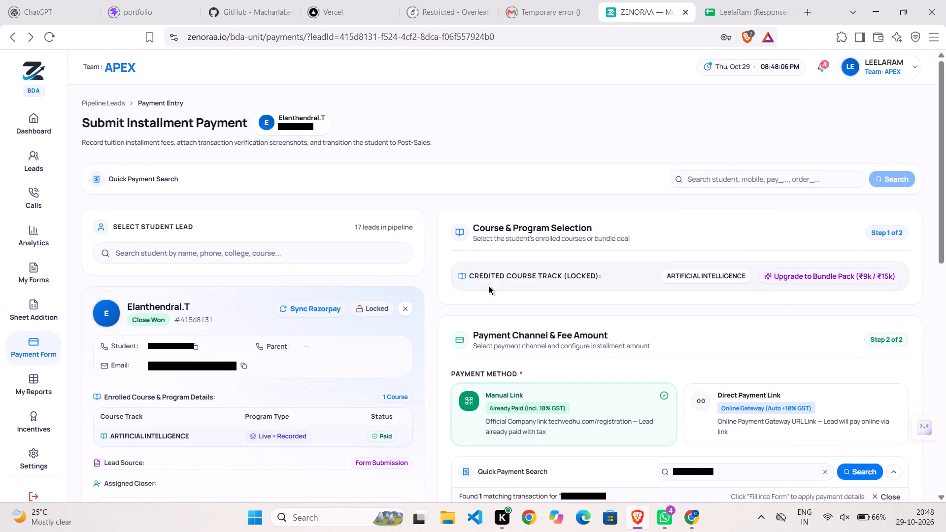
pyautogui.scroll(1, 514, 321)
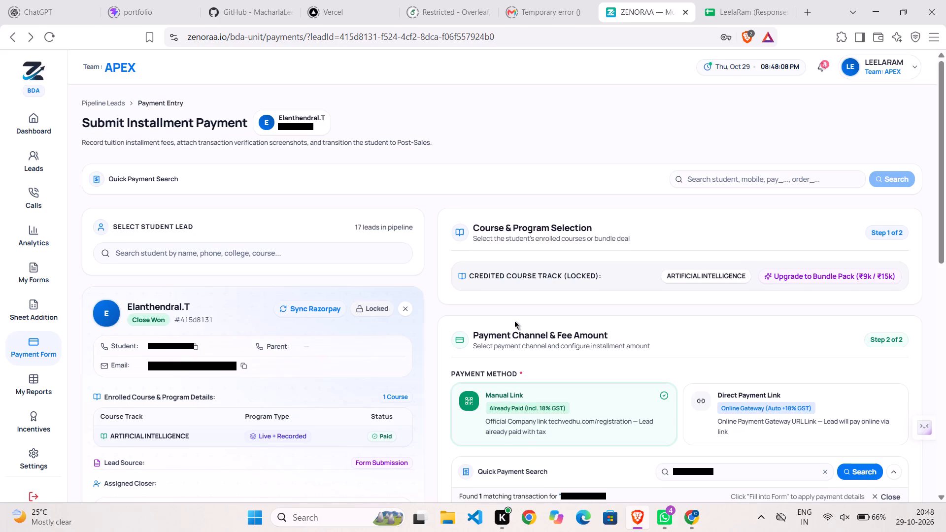
pyautogui.scroll(1, 514, 321)
pyautogui.hscroll(9, 514, 321)
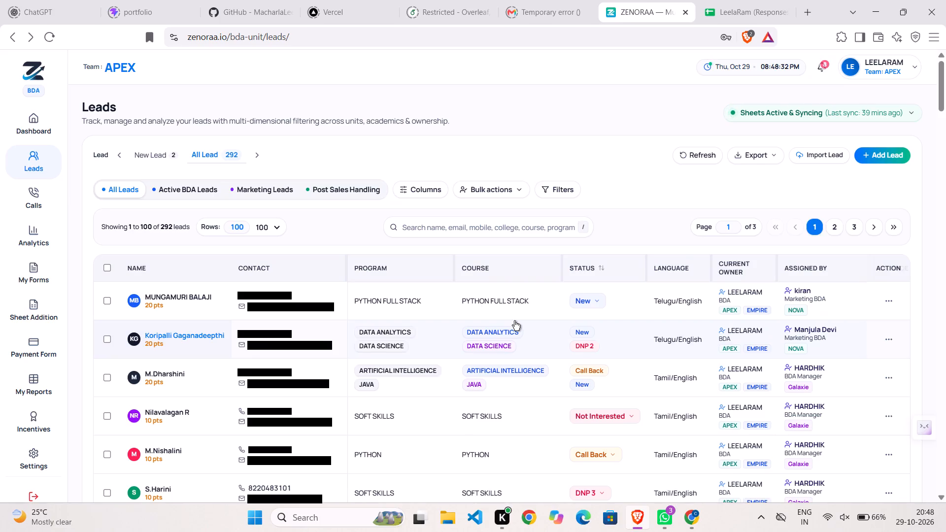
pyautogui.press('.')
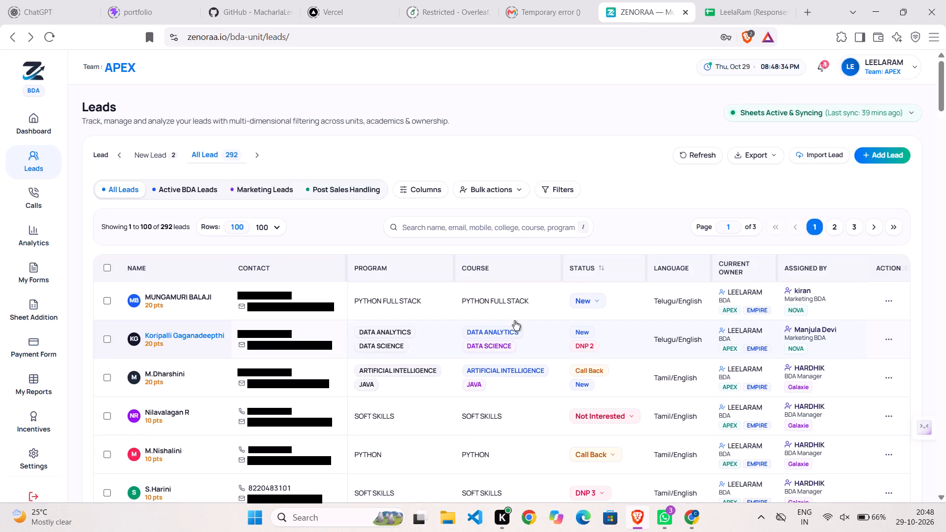
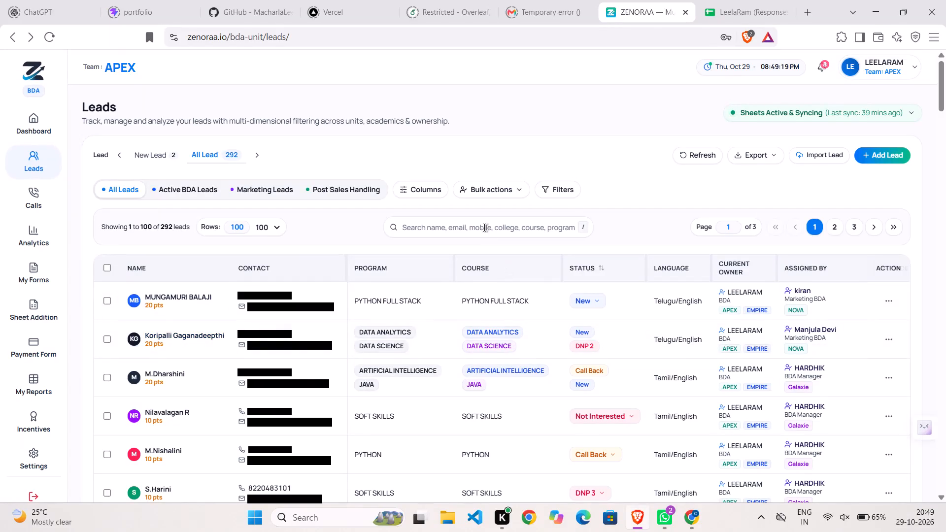
# Search the full Leads list using the partial digits of a lead's mobile number.
pyautogui.click(483, 225)
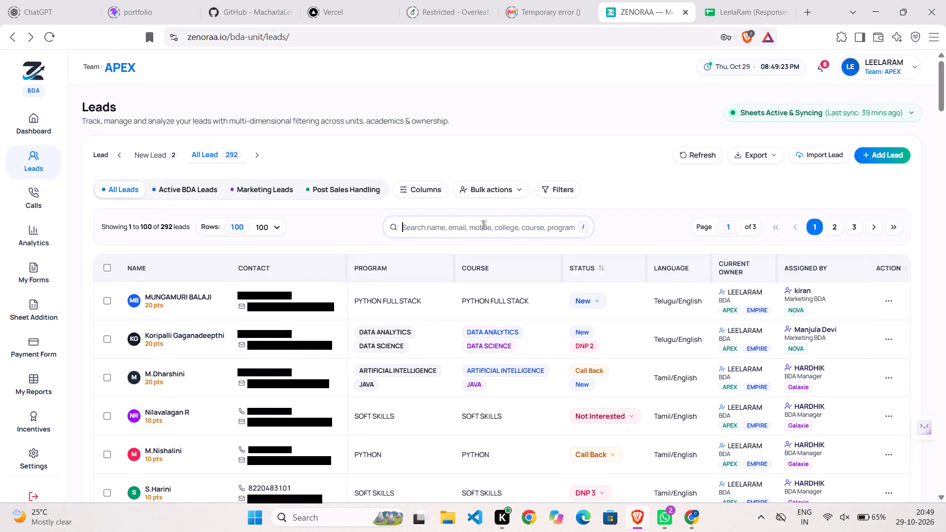
pyautogui.press('7')
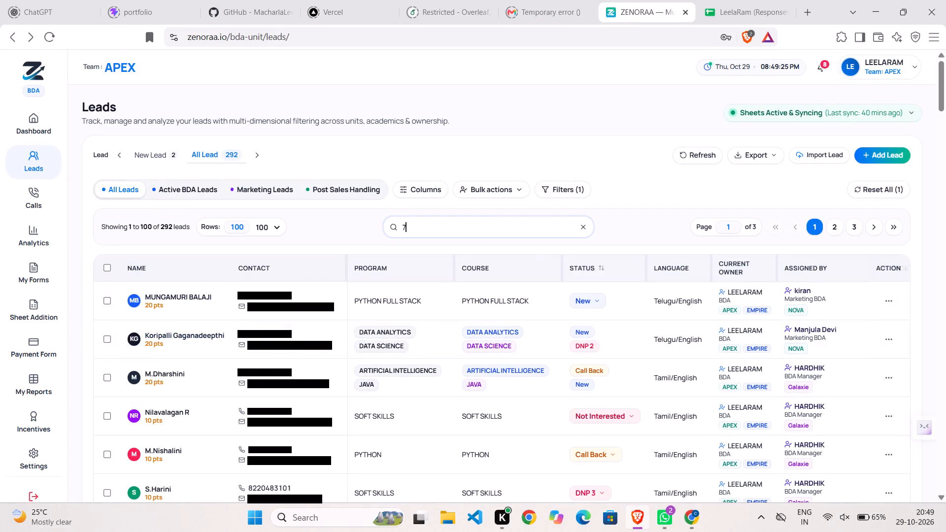
pyautogui.press('8')
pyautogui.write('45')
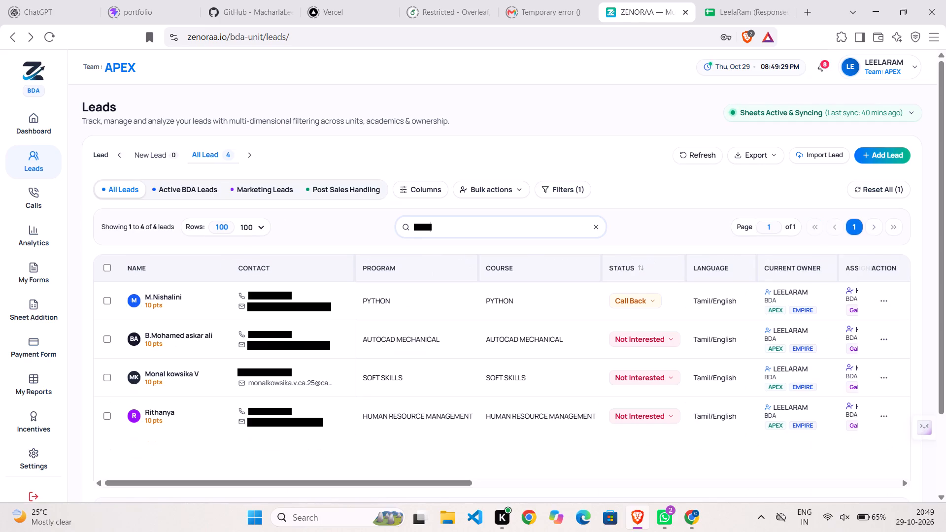
# Complete the mobile number search for the PYTHON lead, mark that lead as Close Won (Enrolled) and proceed to the payment form.
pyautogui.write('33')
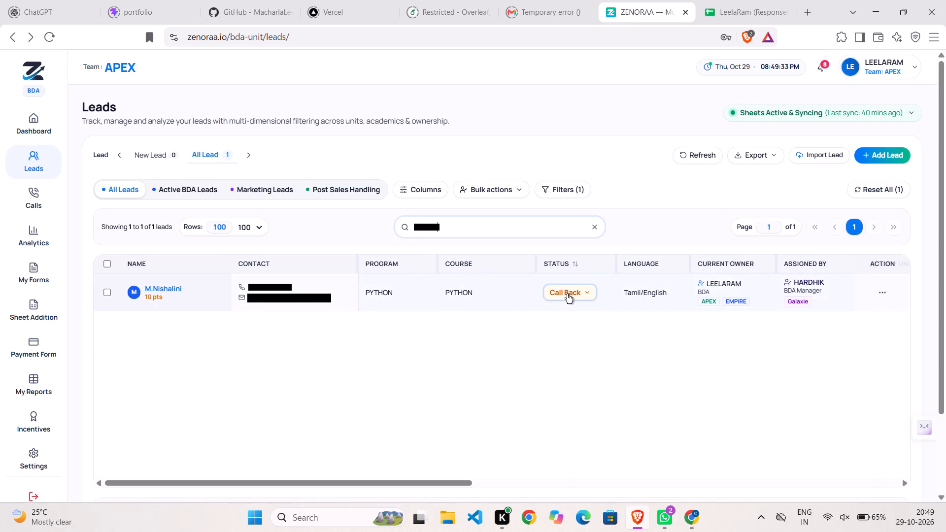
pyautogui.click(567, 294)
pyautogui.scroll(-2, 567, 409)
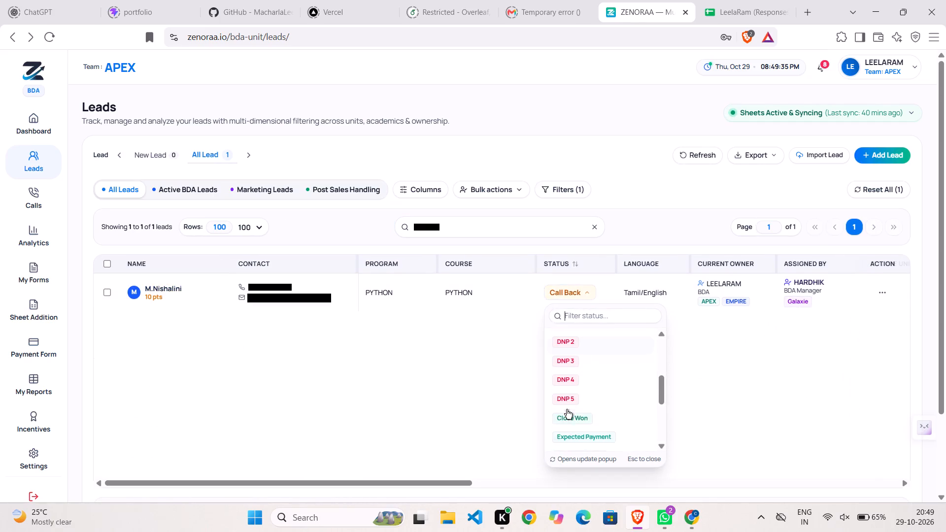
pyautogui.scroll(-2, 567, 409)
pyautogui.click(567, 409)
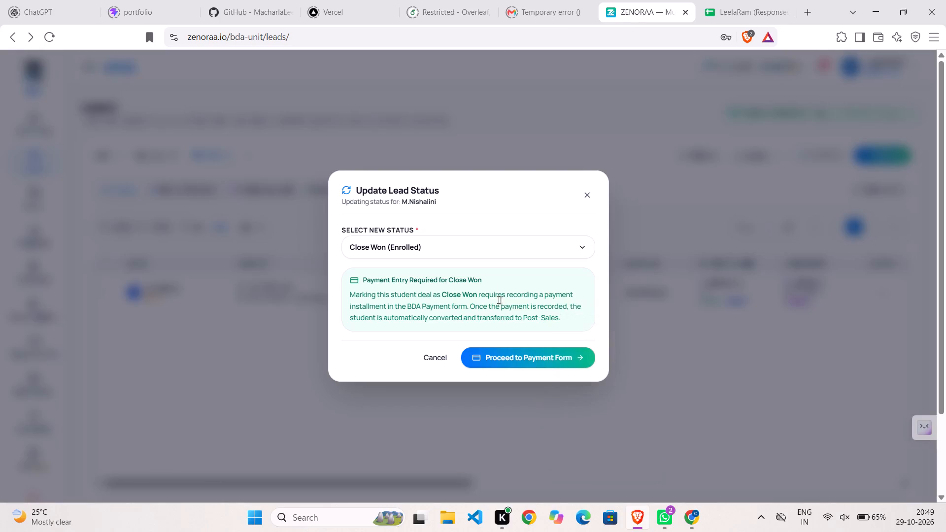
pyautogui.click(512, 366)
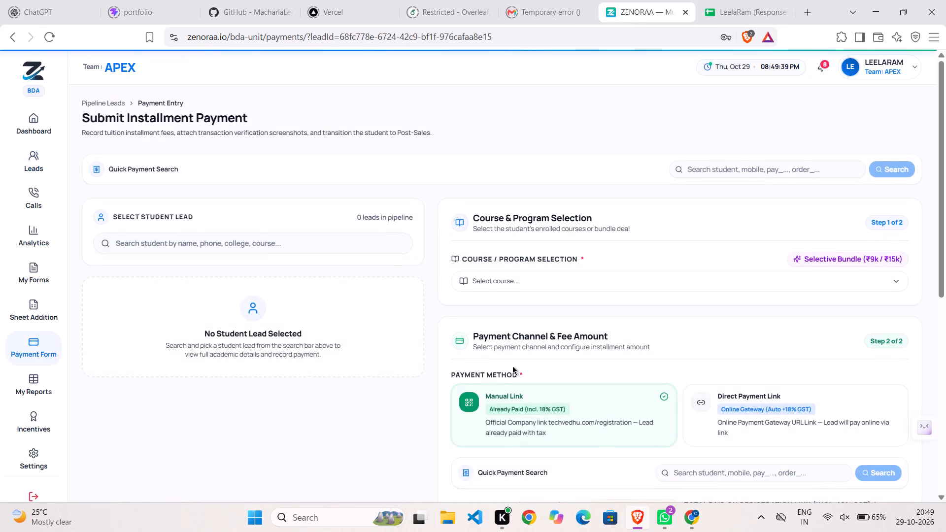
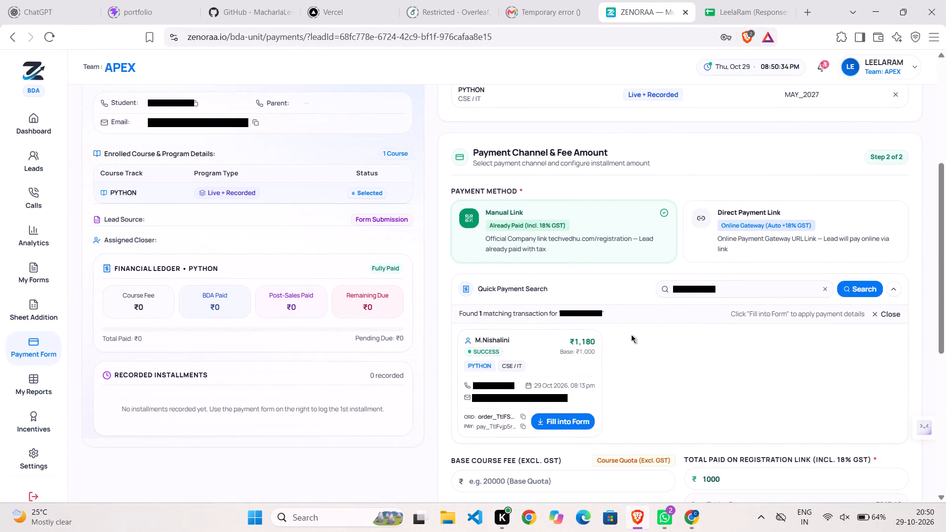
# Copy the student's mobile number from the selected lead's details in the payment form for a quick payment search.
pyautogui.scroll(3, 631, 334)
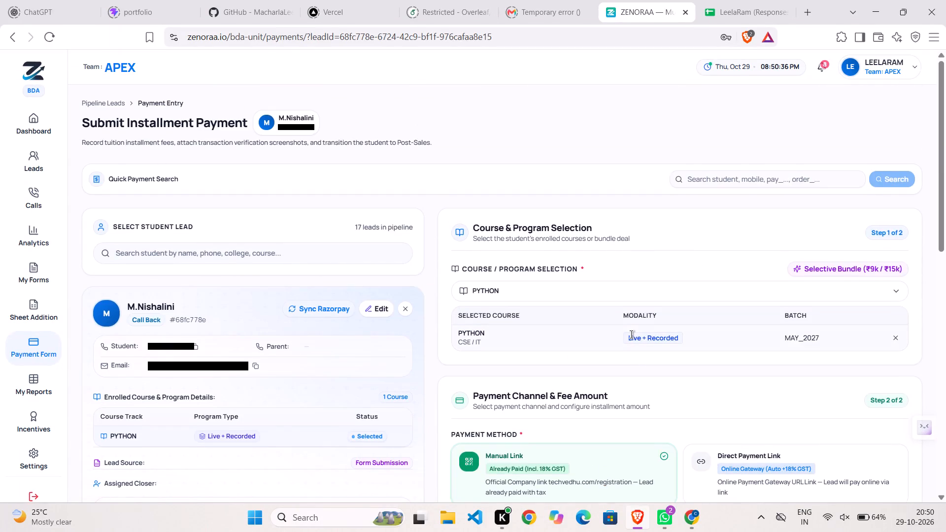
pyautogui.scroll(-6, 631, 334)
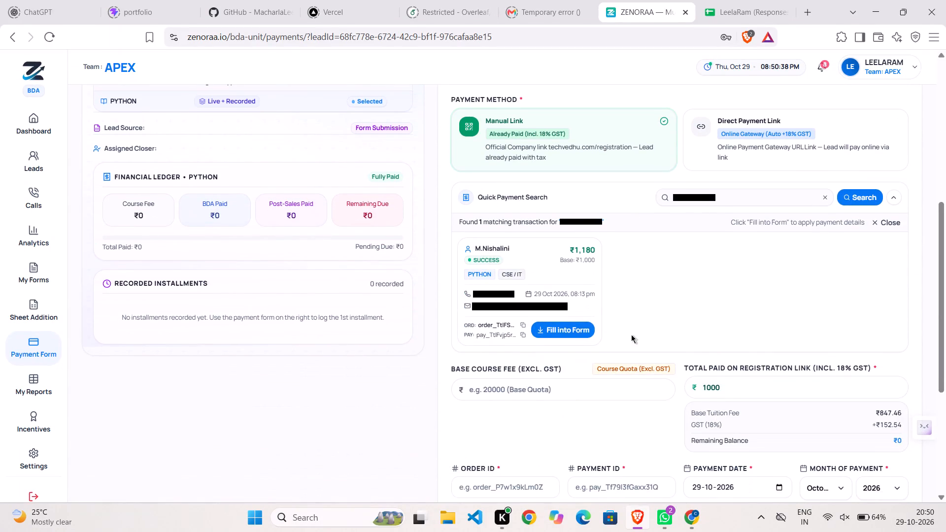
pyautogui.scroll(7, 561, 368)
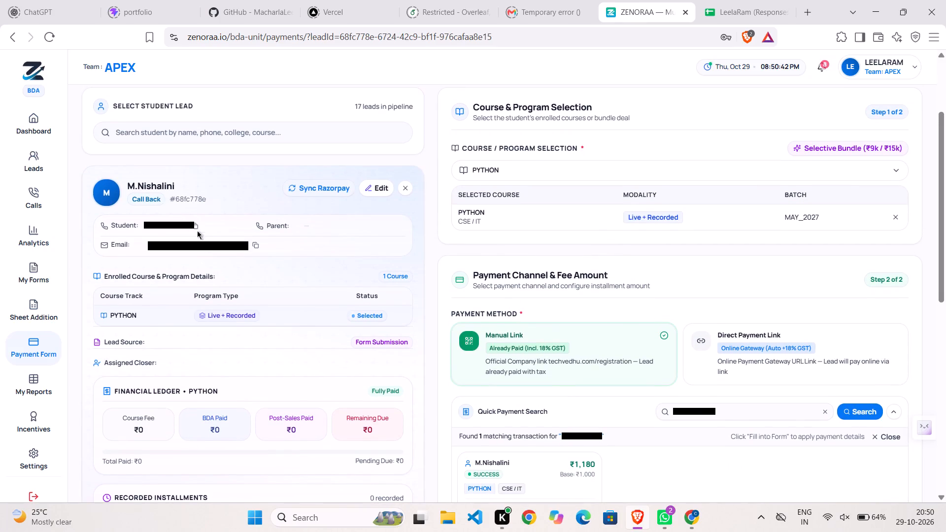
pyautogui.click(197, 230)
# Find the student's ₹1,180 PYTHON transaction by mobile number in Quick Payment Search and apply its details to the payment form.
pyautogui.scroll(2, 681, 171)
pyautogui.click(720, 177)
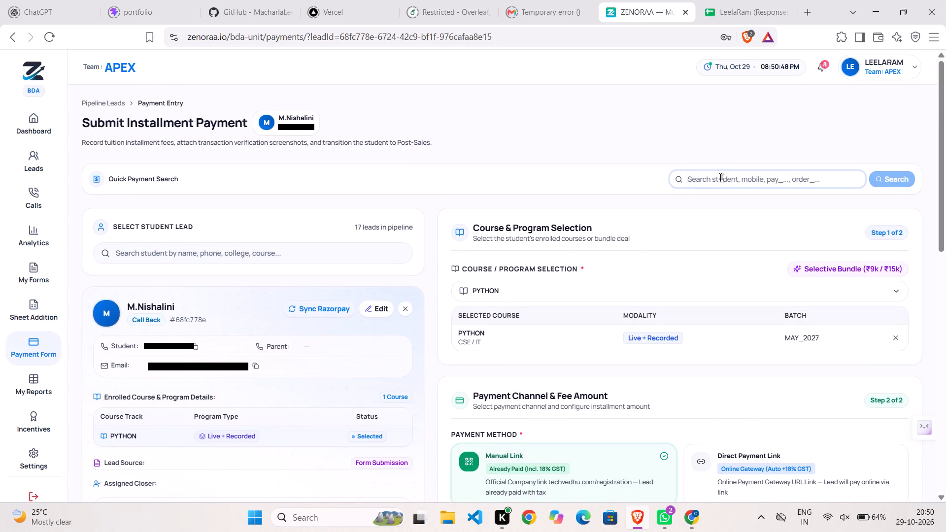
pyautogui.hotkey('ctrl', 'v')
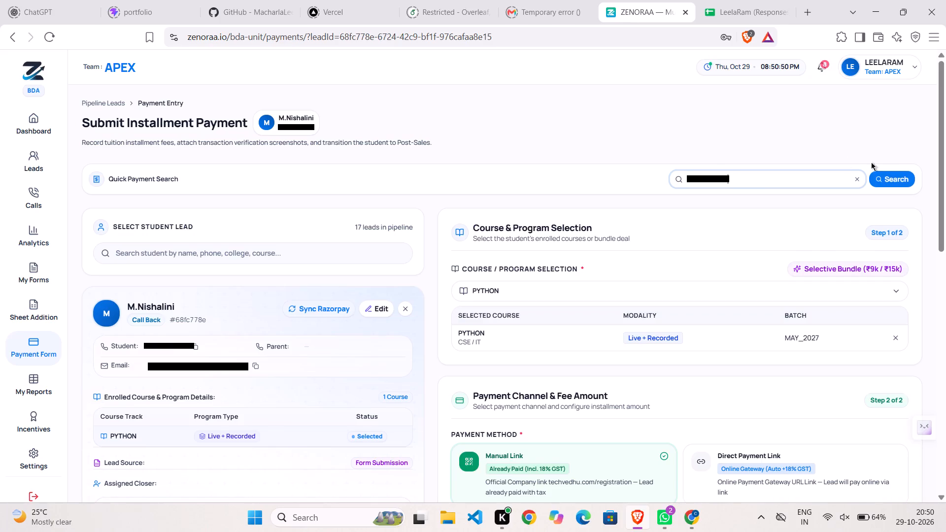
pyautogui.click(891, 178)
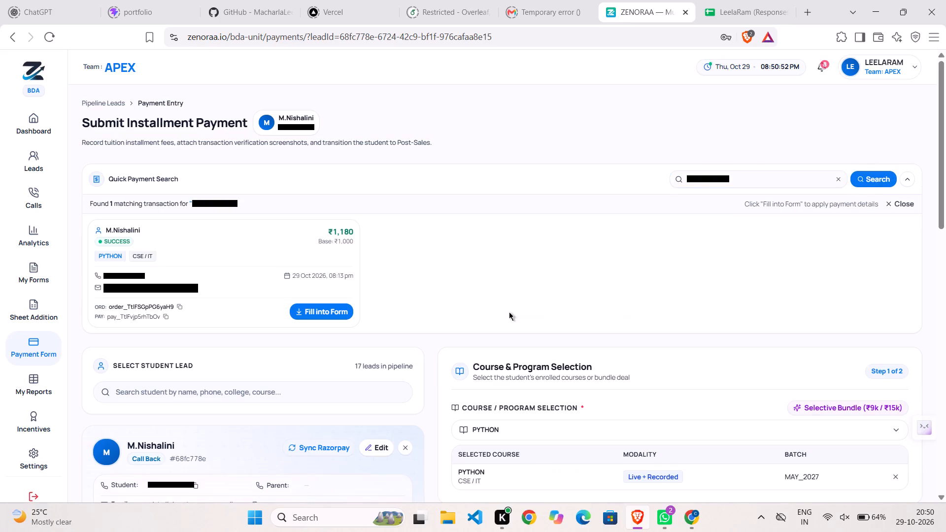
pyautogui.click(323, 310)
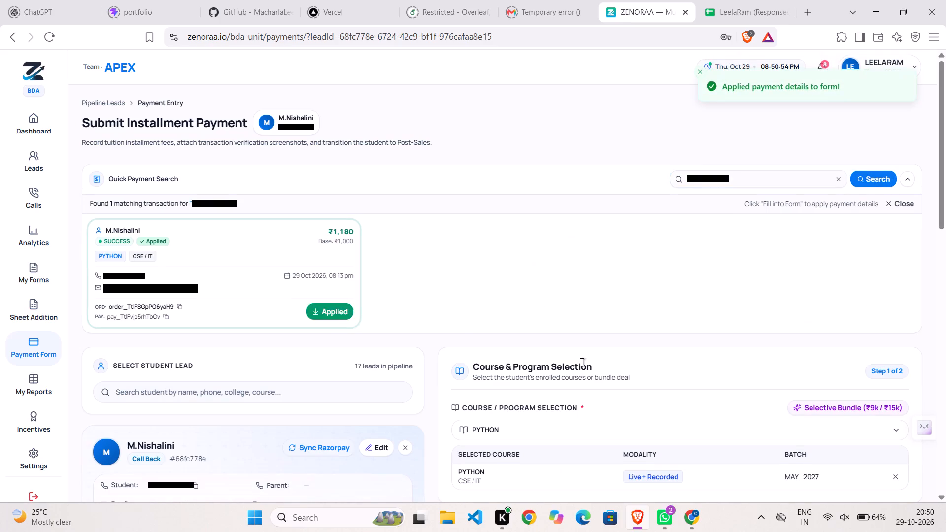
# Set the base course fee excluding GST to ₹4000.
pyautogui.scroll(-8, 582, 362)
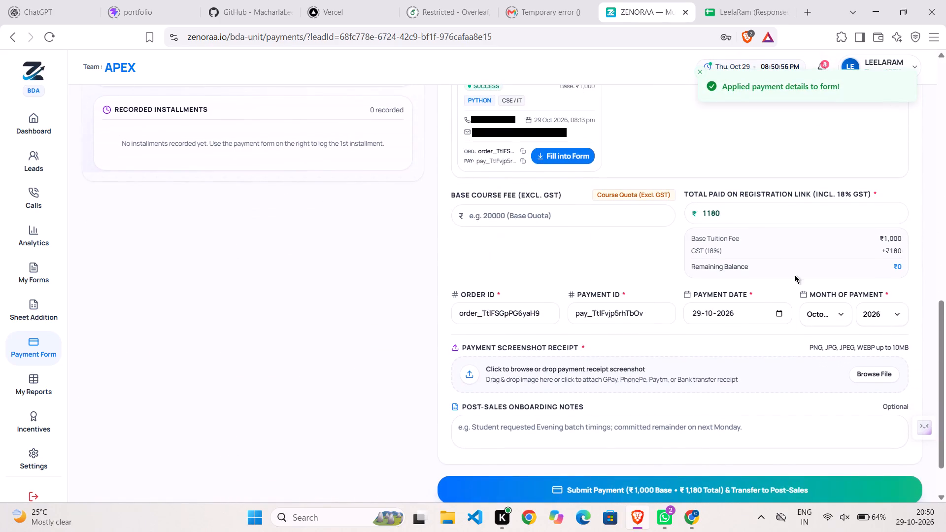
pyautogui.click(551, 216)
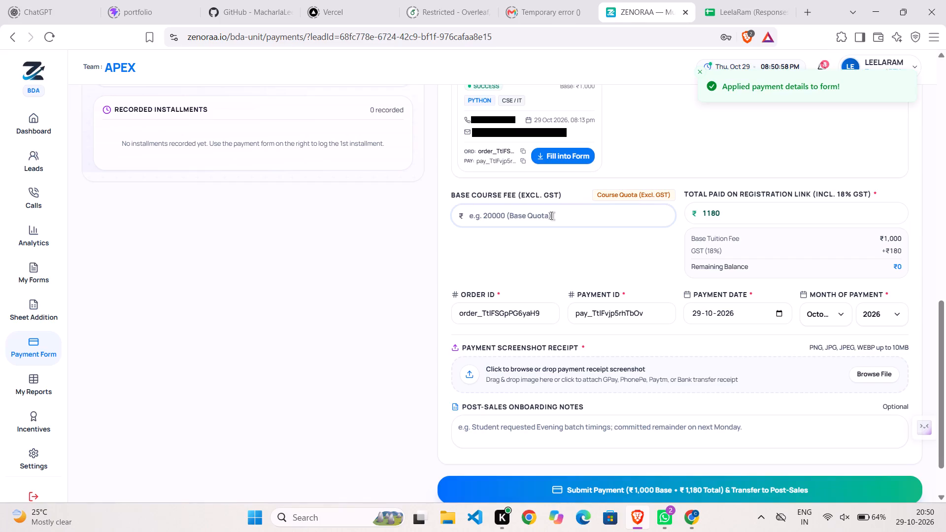
pyautogui.write('4000')
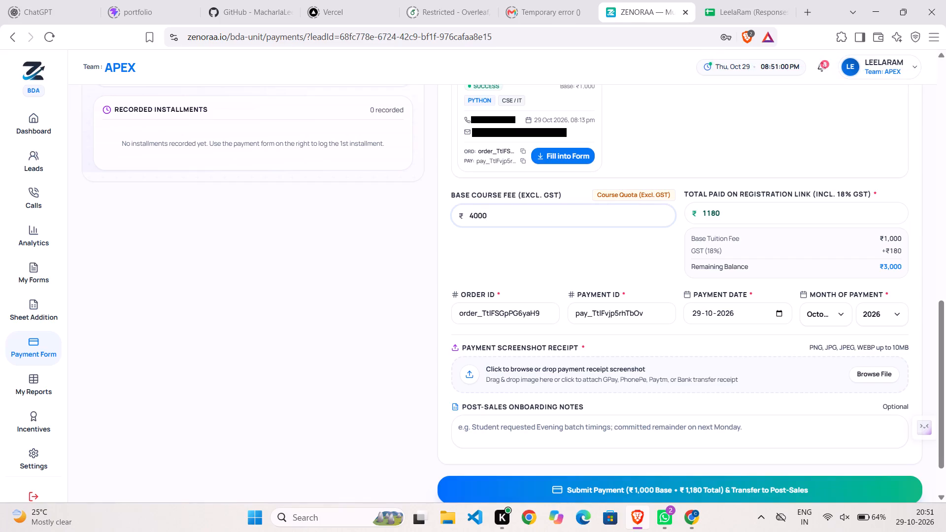
# Attach the student's 4k JPEG image from the Downloads folder as the payment screenshot receipt.
pyautogui.scroll(-1, 633, 396)
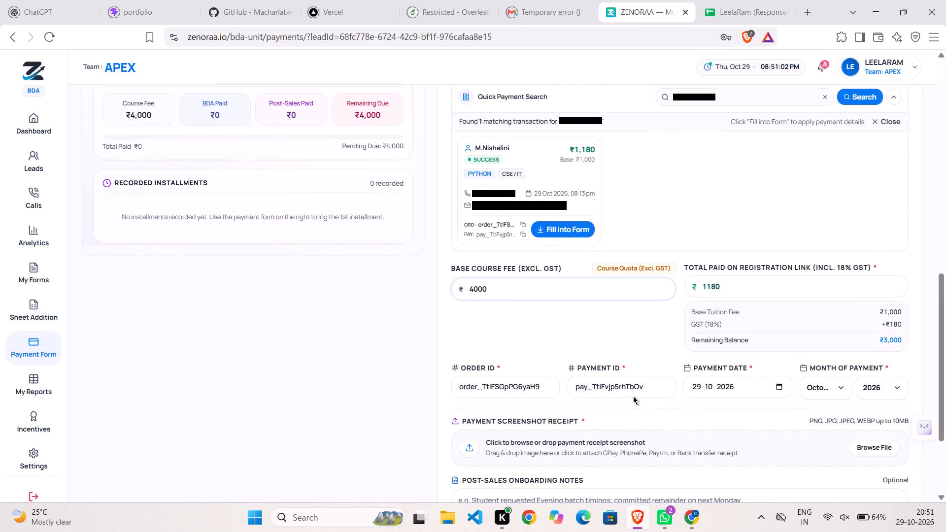
pyautogui.scroll(-1, 633, 396)
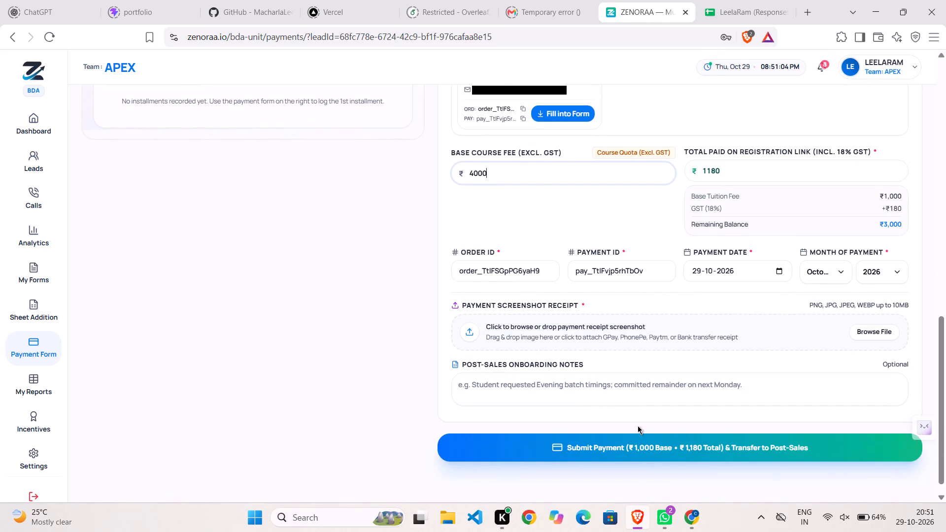
pyautogui.click(541, 337)
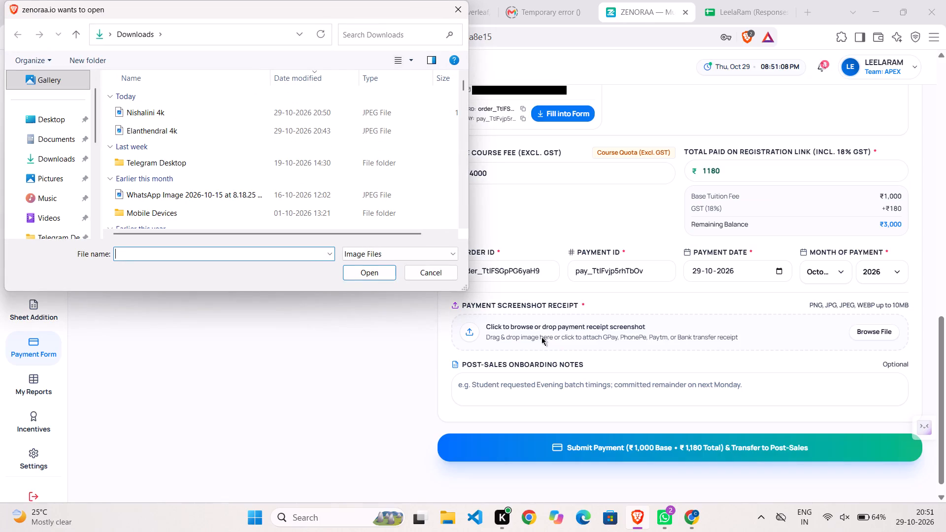
pyautogui.click(166, 113)
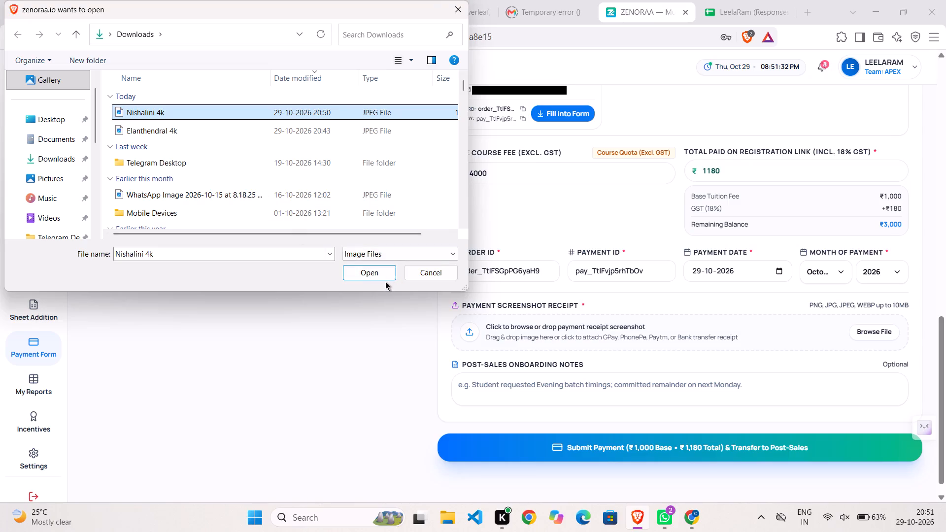
pyautogui.click(380, 269)
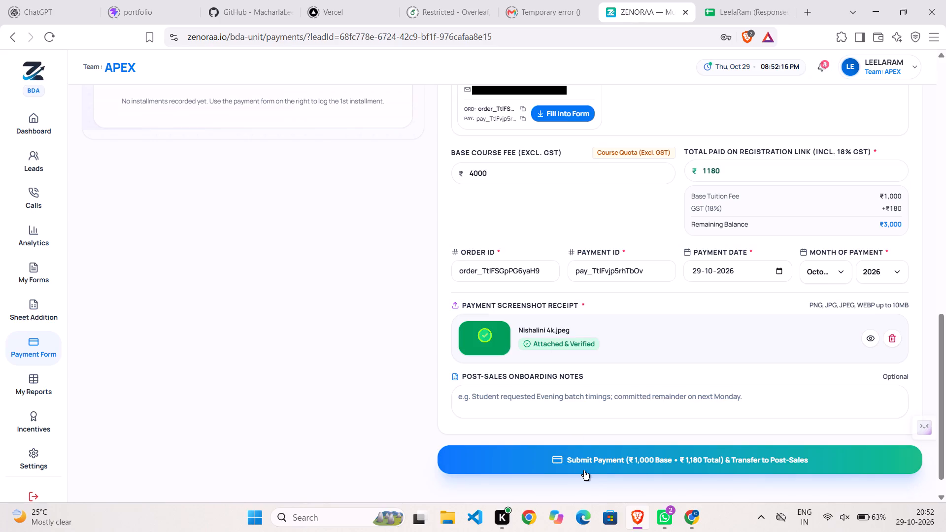
# Review the completed payment form, checking the matched transaction, course selection, fee amounts, payment references and attached receipt.
pyautogui.scroll(6, 577, 316)
pyautogui.scroll(-5, 577, 316)
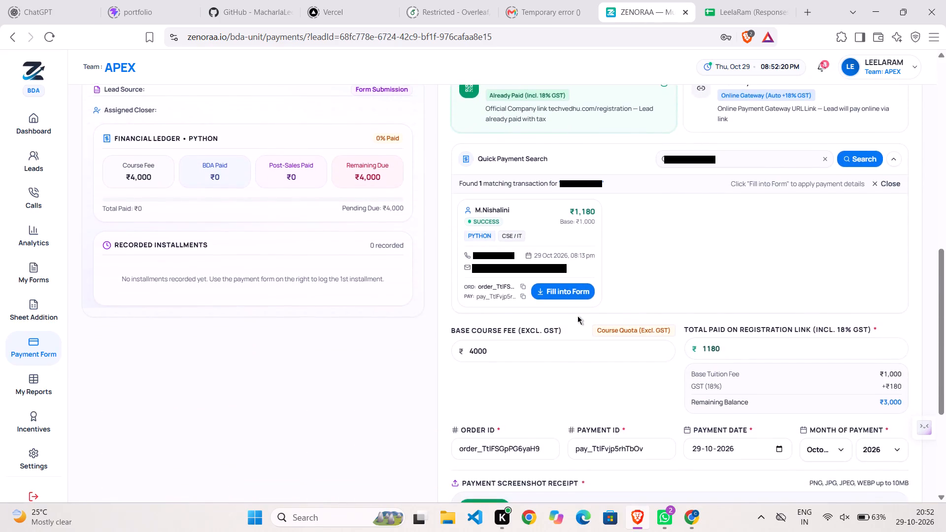
pyautogui.scroll(-1, 577, 316)
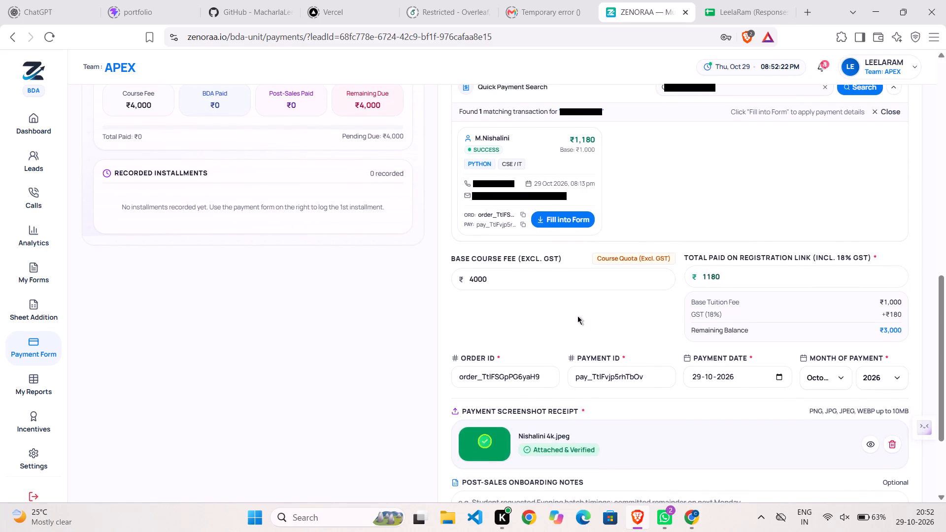
pyautogui.scroll(-4, 577, 316)
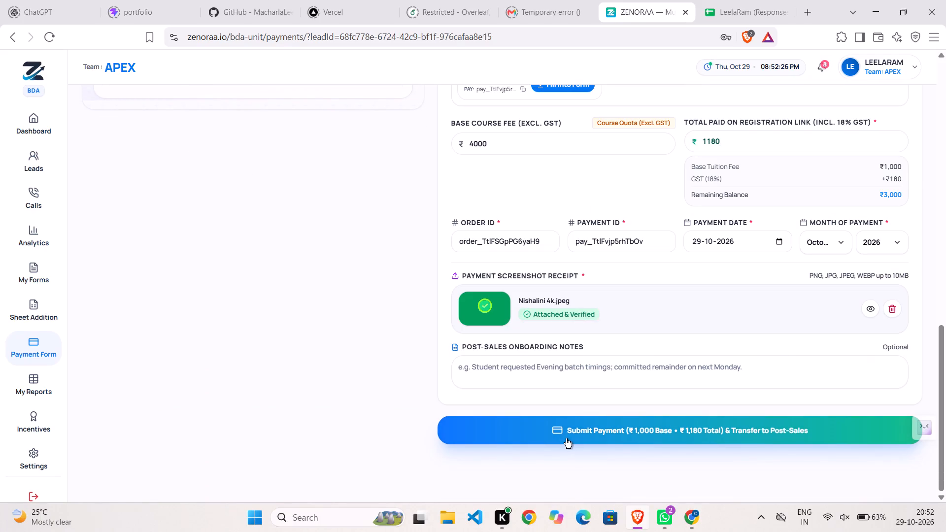
pyautogui.scroll(6, 642, 205)
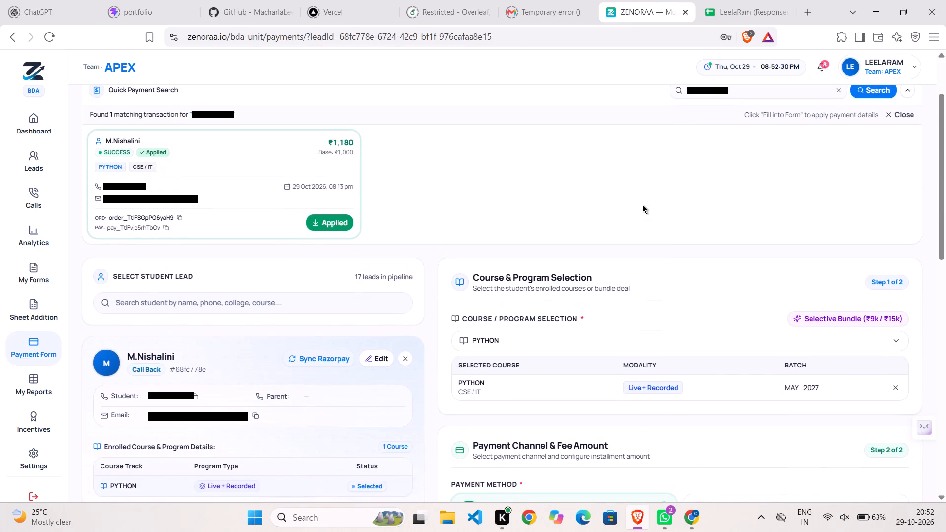
pyautogui.scroll(-8, 642, 205)
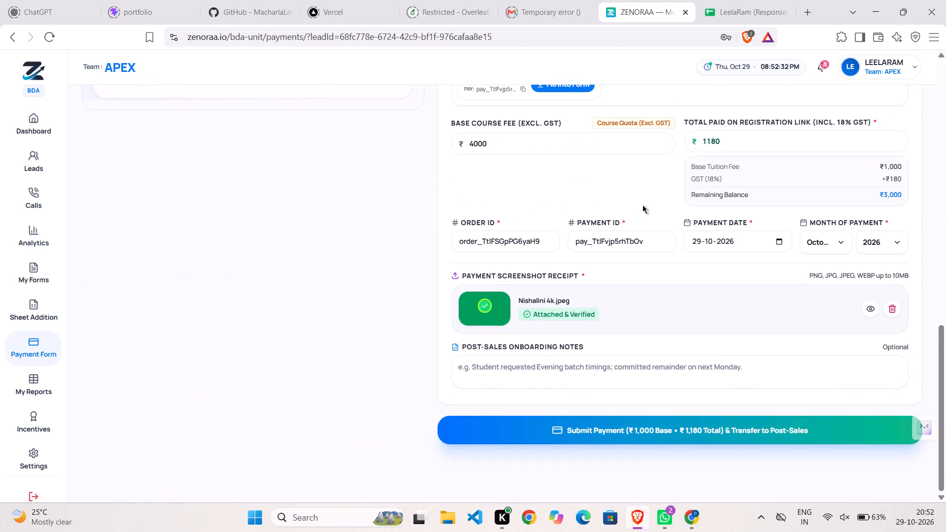
# Submit the ₹1,180 PYTHON installment with transfer to Post-Sales, reviewing and confirming the payment summary.
pyautogui.click(621, 431)
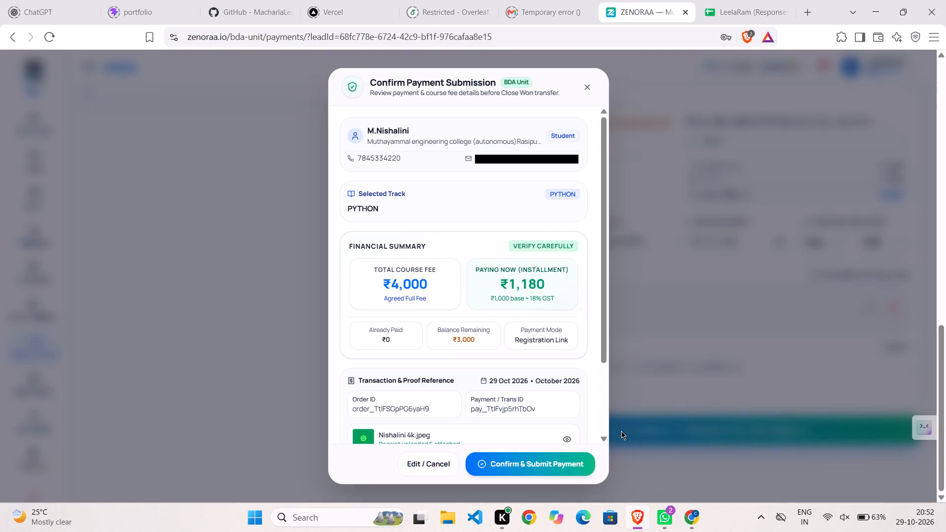
pyautogui.scroll(-4, 498, 346)
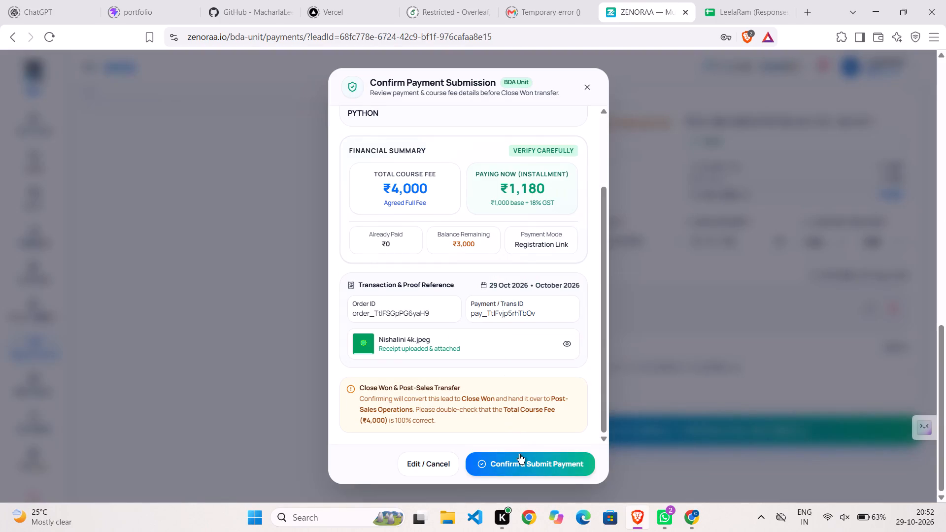
pyautogui.click(518, 456)
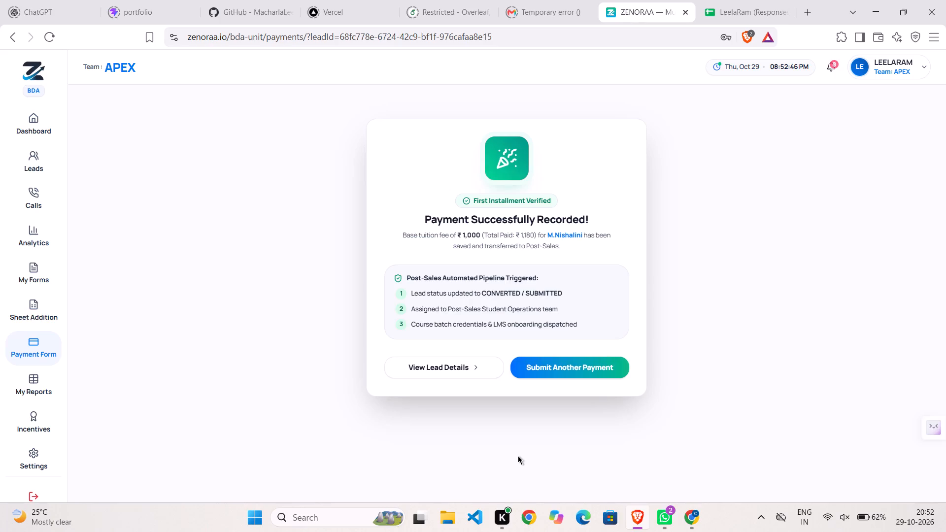
# Open the lead details of the student whose payment was just recorded.
pyautogui.click(443, 361)
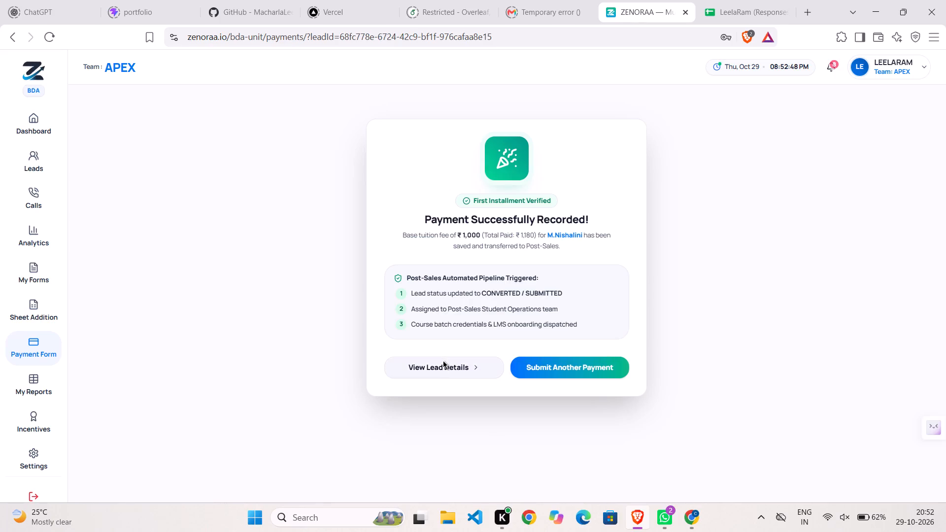
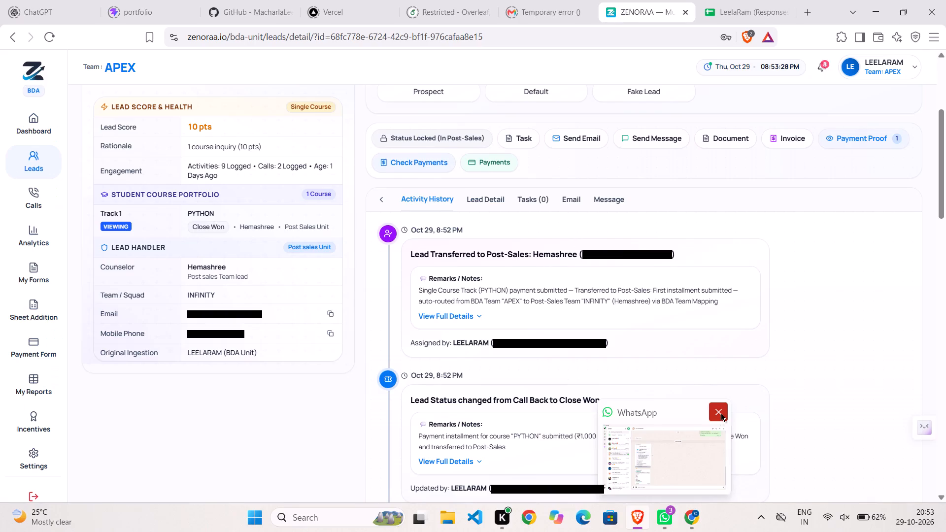
# Close the open WhatsApp window, keeping the student's lead details in view.
pyautogui.click(721, 413)
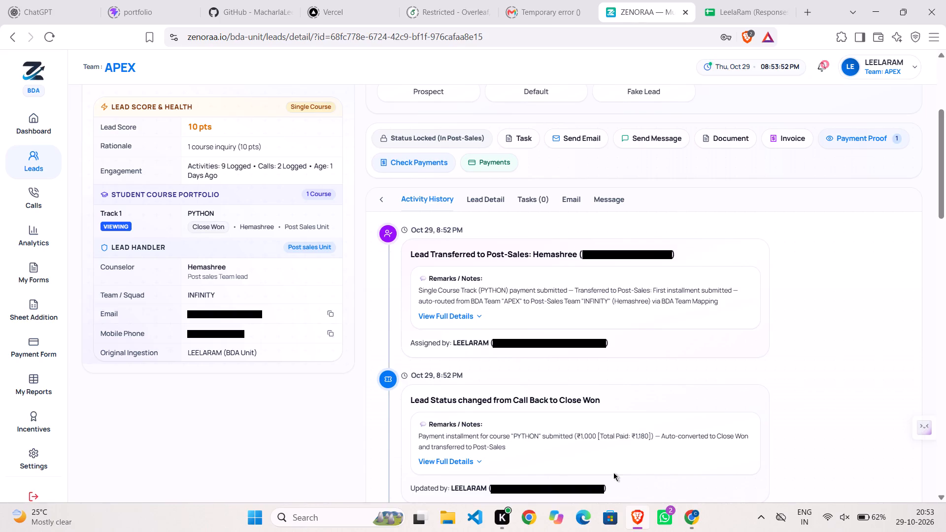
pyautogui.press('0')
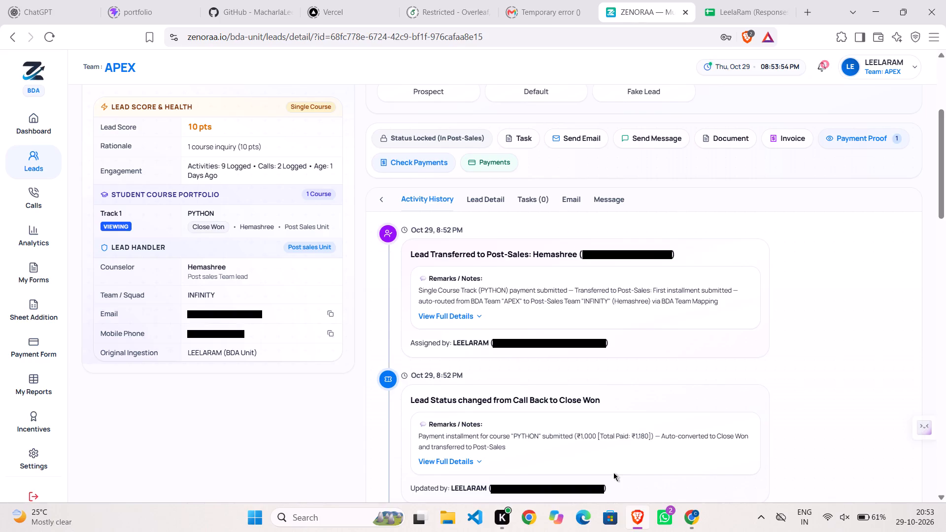
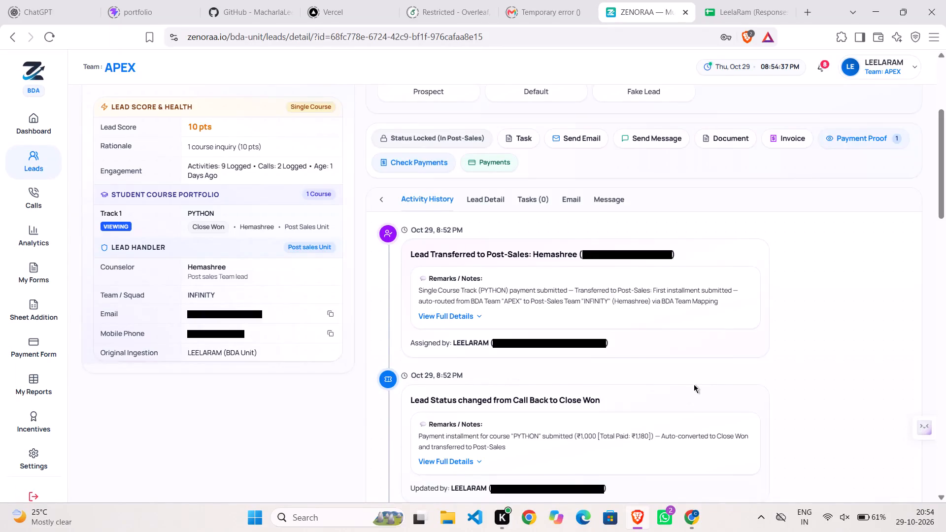
# Review the lead's overview, examining the current status in the pipeline and which team manages the lead.
pyautogui.scroll(4, 694, 384)
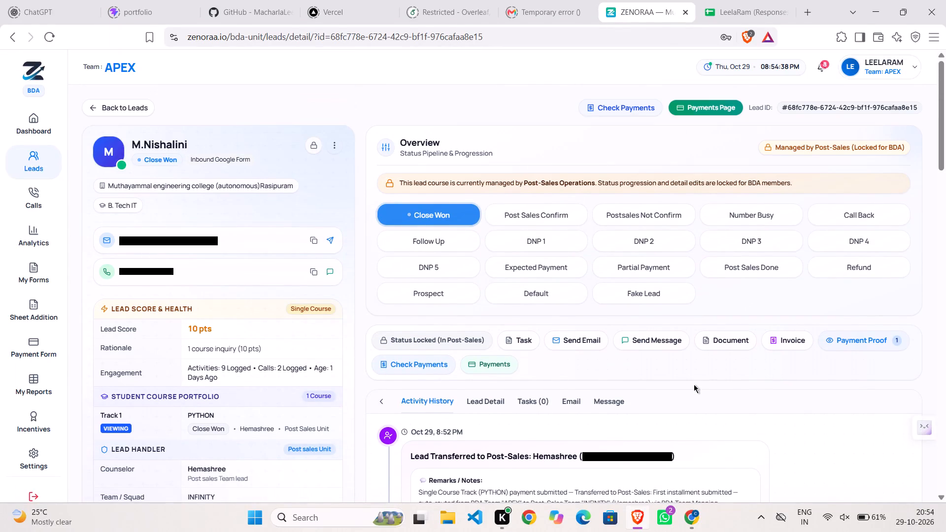